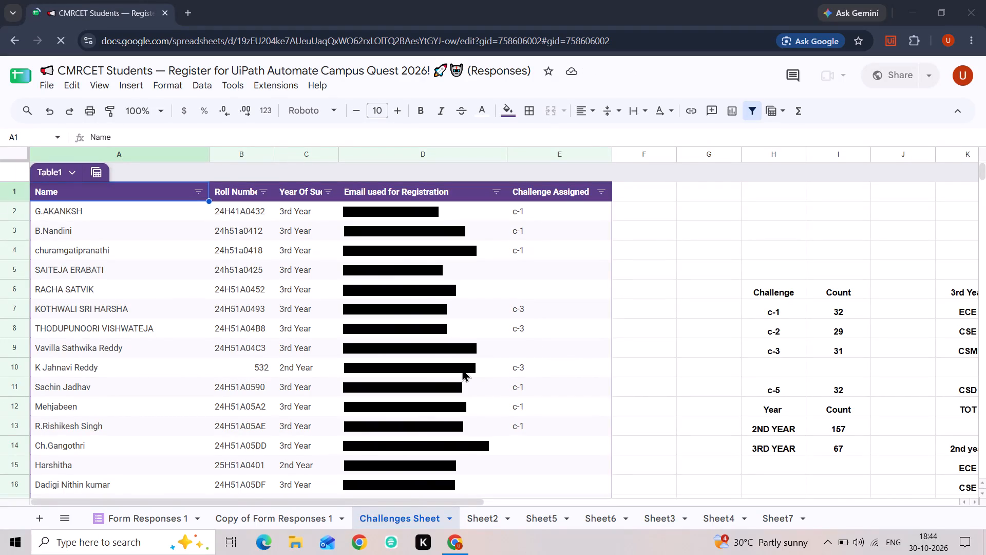
Filter the Year Of Sudy column of the Challenges Sheet table to show only 3rd Year students.
click(319, 189)
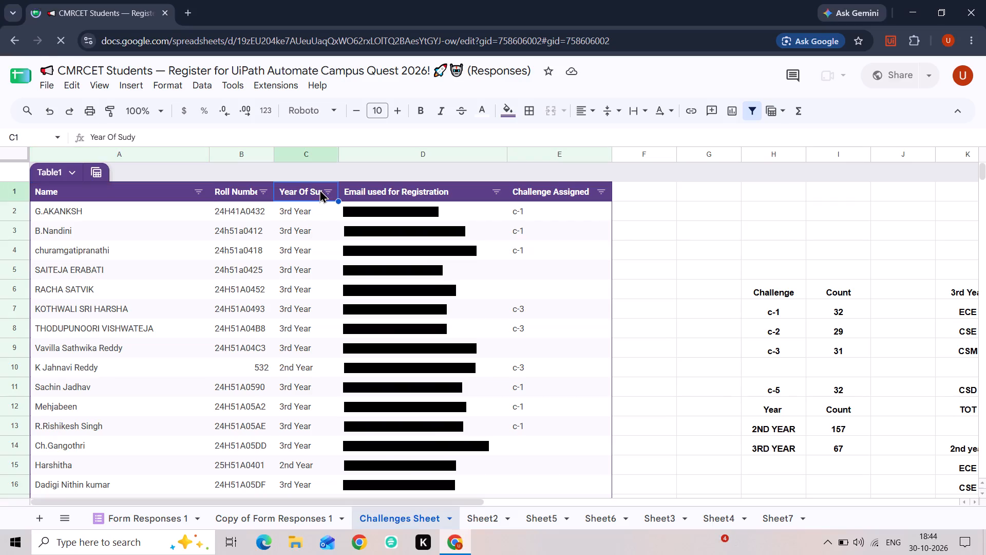
click(328, 189)
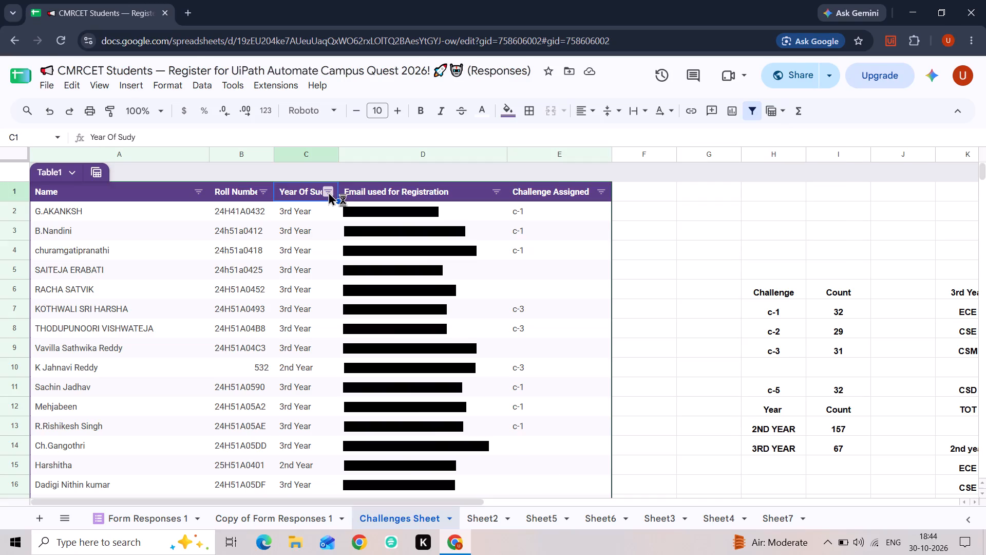
click(328, 192)
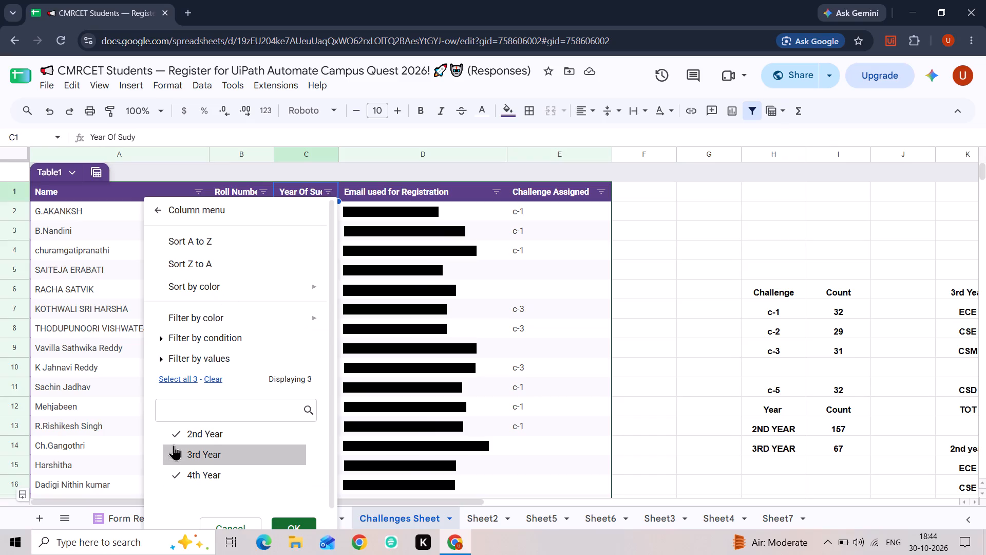
click(174, 434)
click(177, 478)
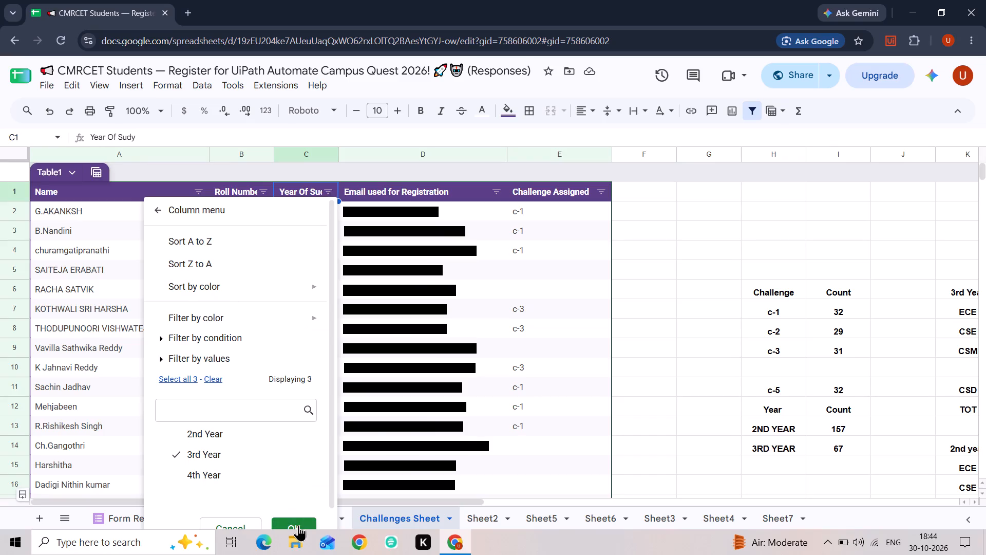
click(298, 525)
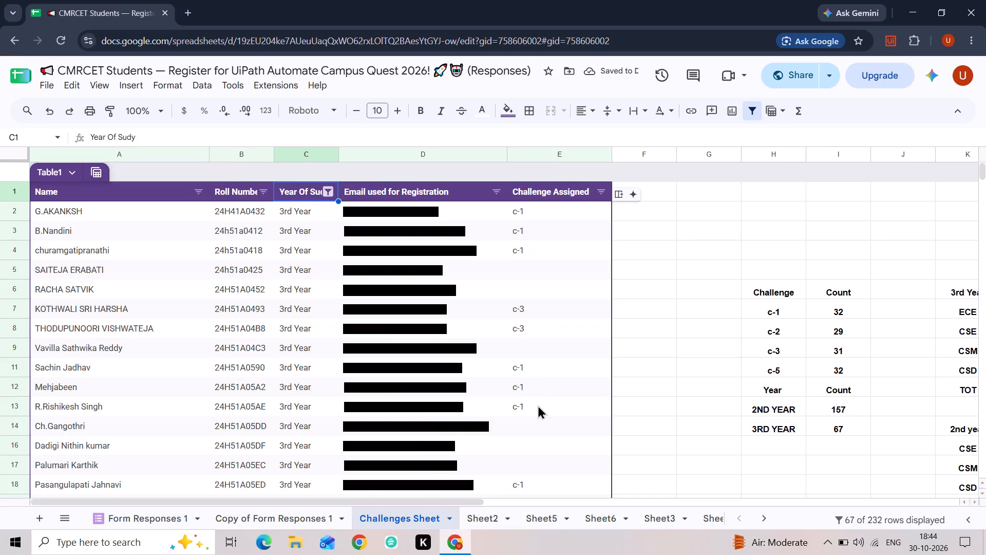
Enter c-3 as the Challenge Assigned for the student in row 32.
scroll(538, 405, down, 1)
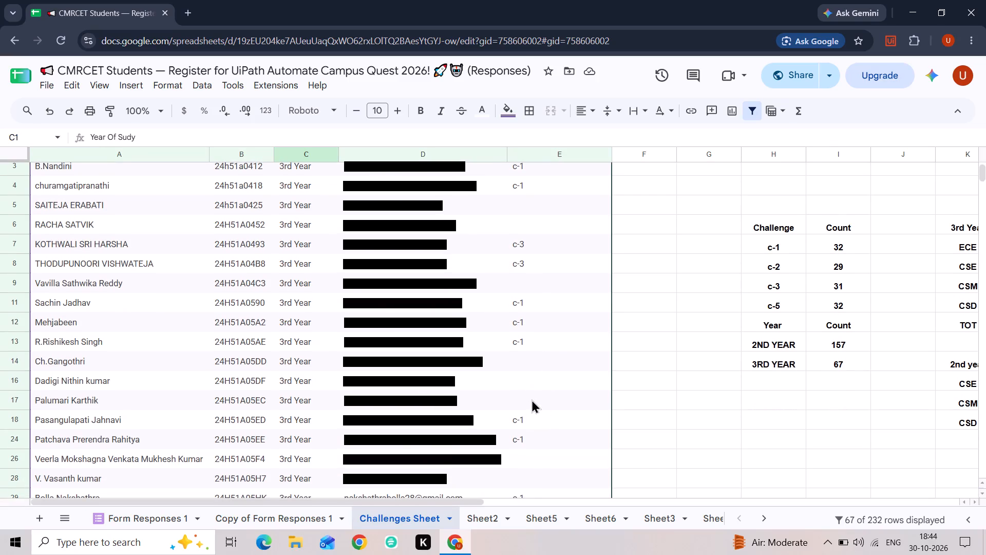
scroll(532, 399, down, 1)
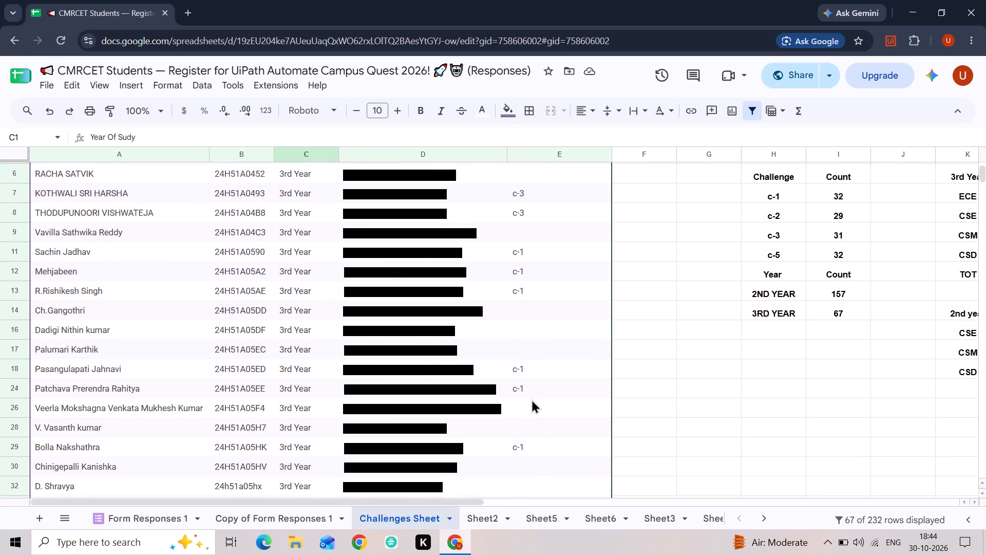
scroll(532, 399, down, 1)
click(516, 466)
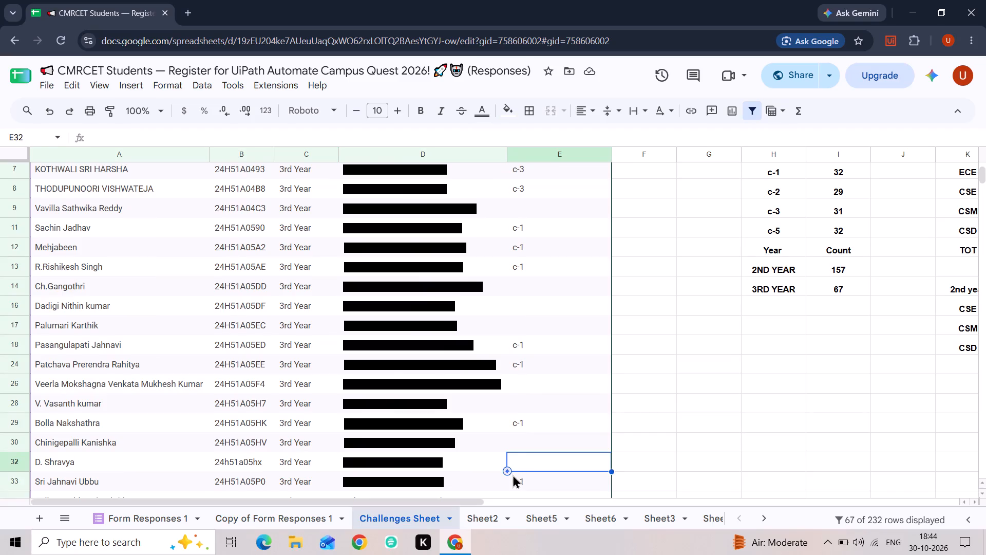
text(c-3)
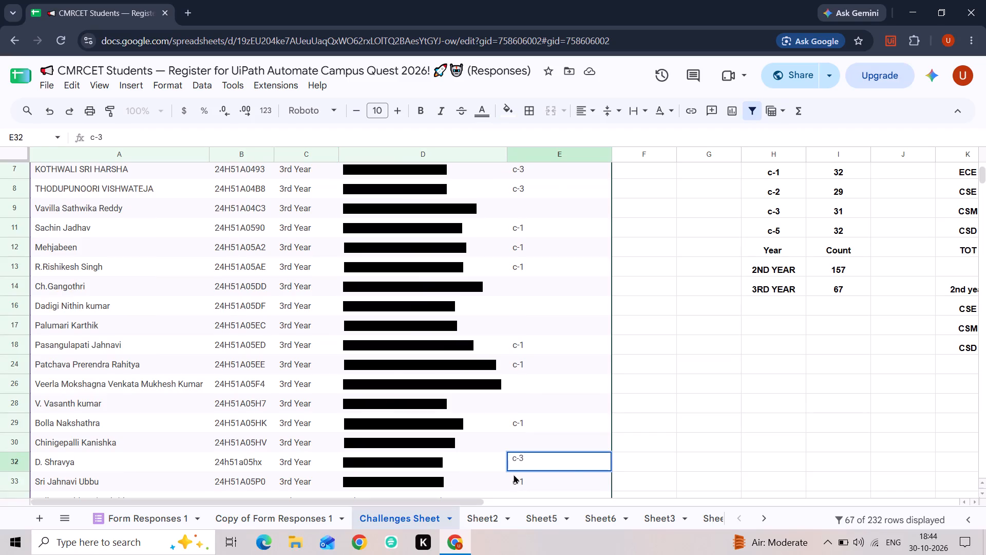
click(666, 428)
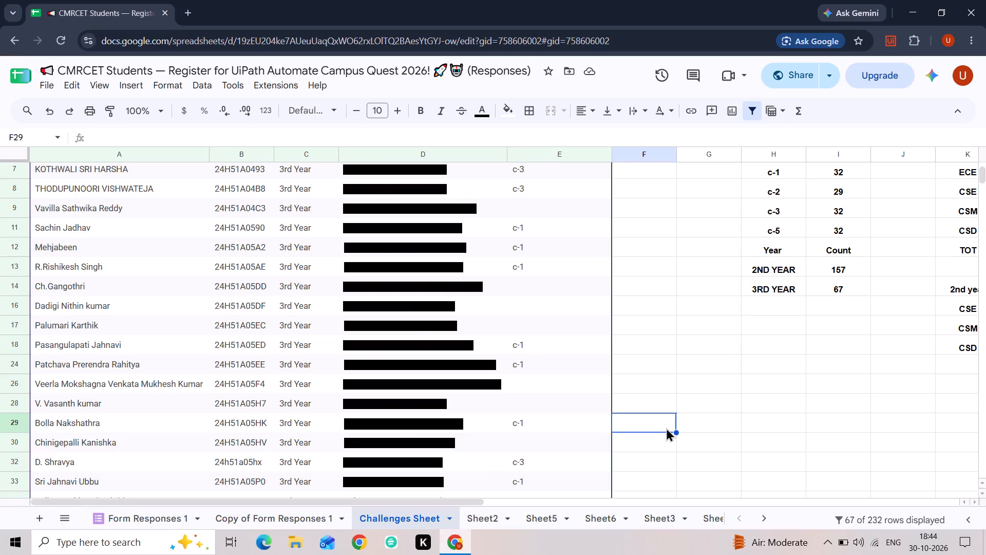
Enter c-5 as the Challenge Assigned for the student in row 44.
scroll(517, 439, down, 1)
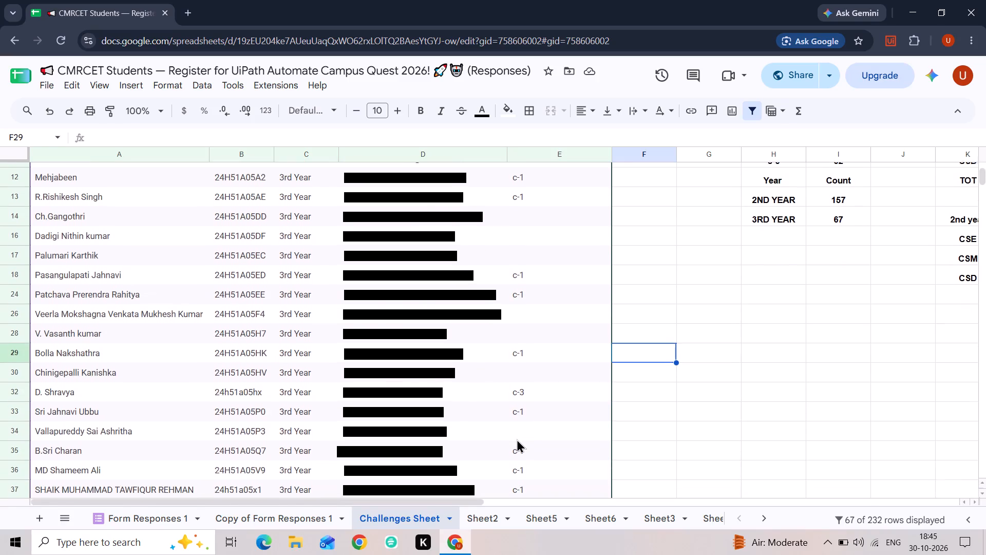
scroll(517, 439, down, 1)
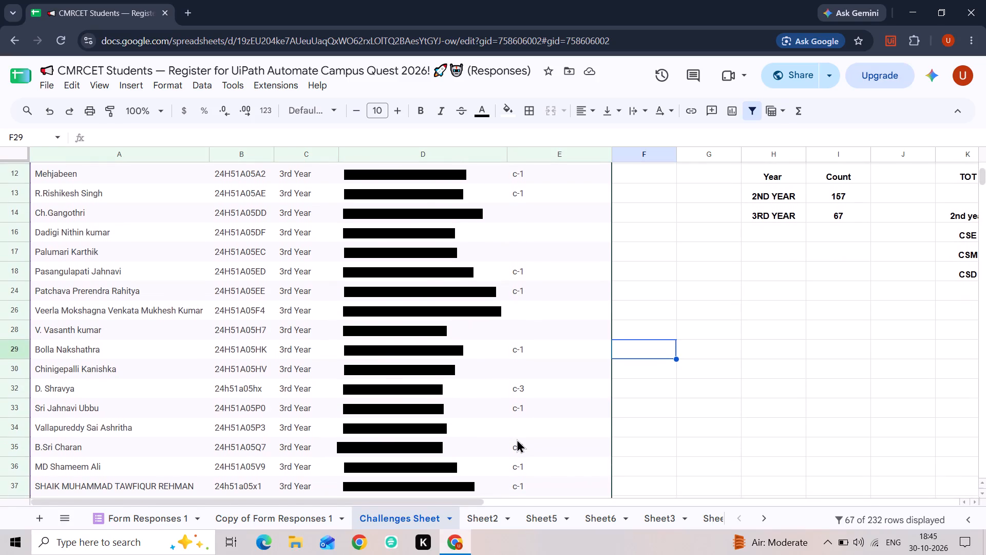
scroll(517, 439, down, 2)
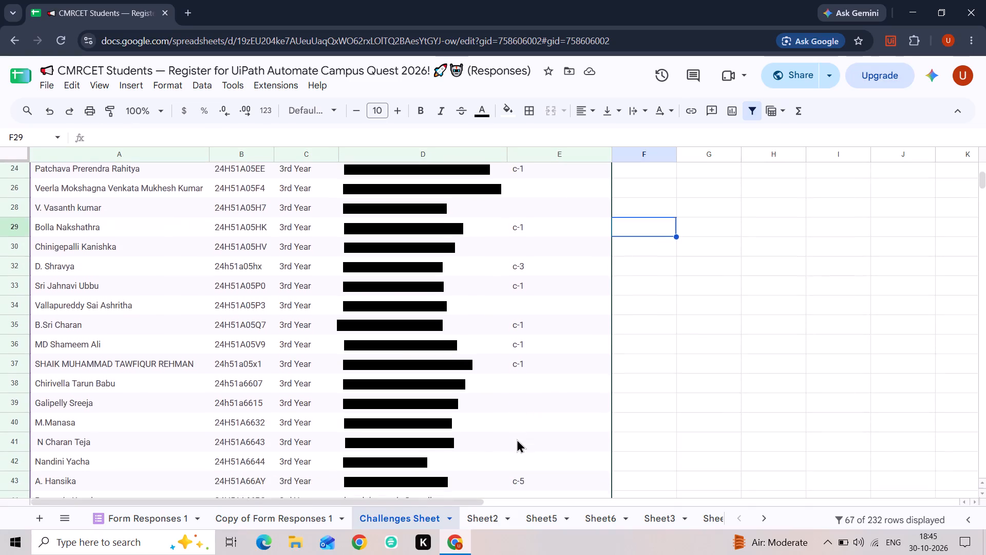
scroll(517, 439, down, 1)
click(520, 464)
scroll(520, 464, down, 1)
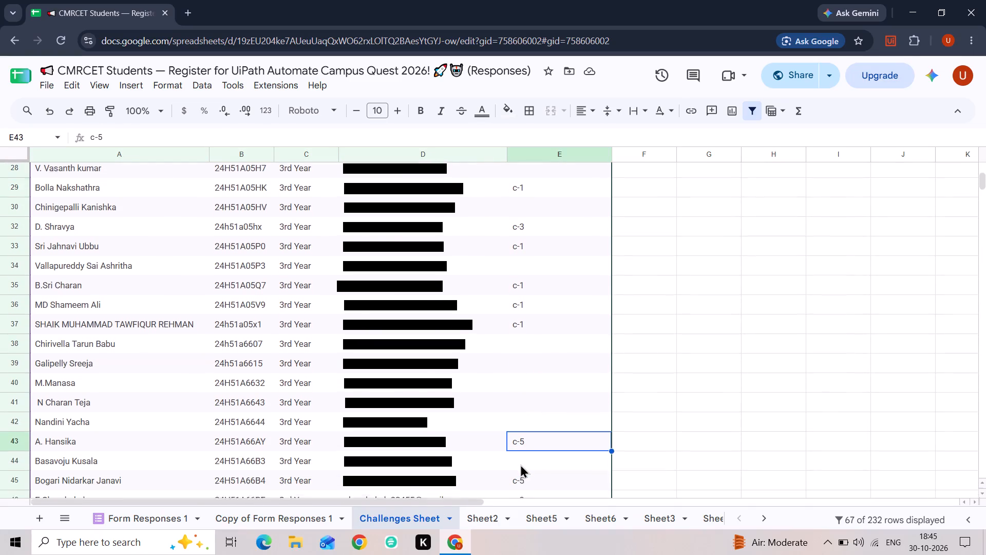
scroll(520, 464, down, 1)
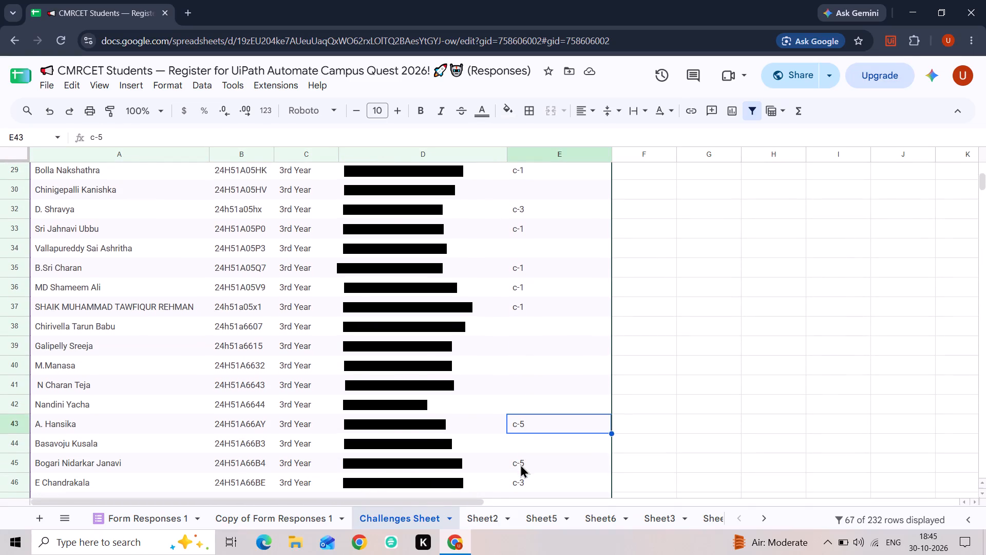
key(Down)
text(c-5)
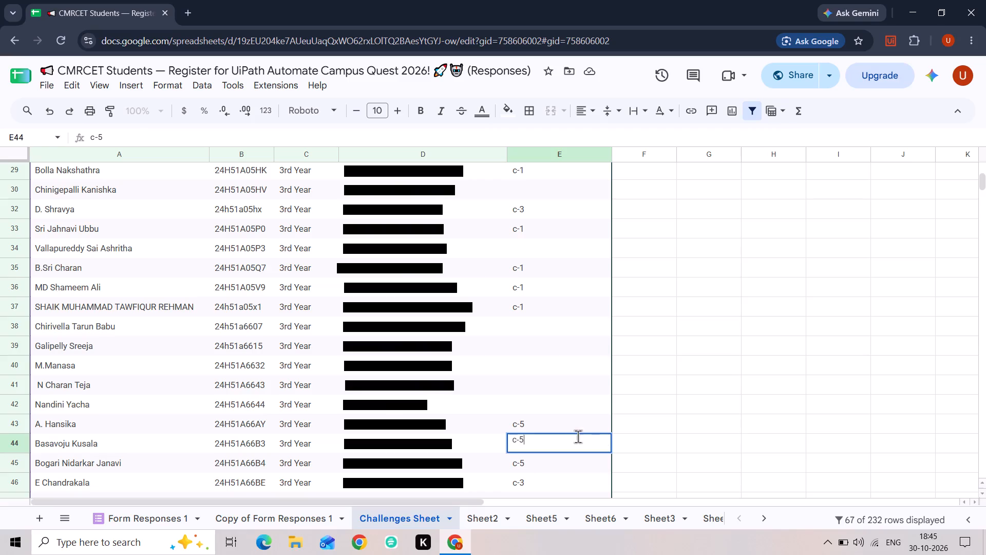
click(664, 412)
Enter c-5 as the Challenge Assigned for the students in rows 54, 55 and 58.
scroll(664, 412, down, 1)
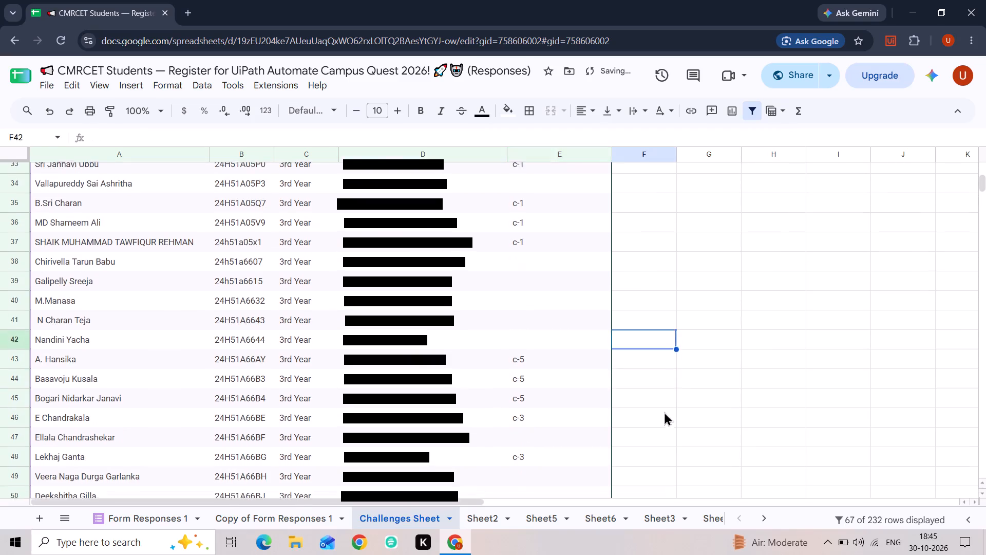
scroll(664, 412, down, 1)
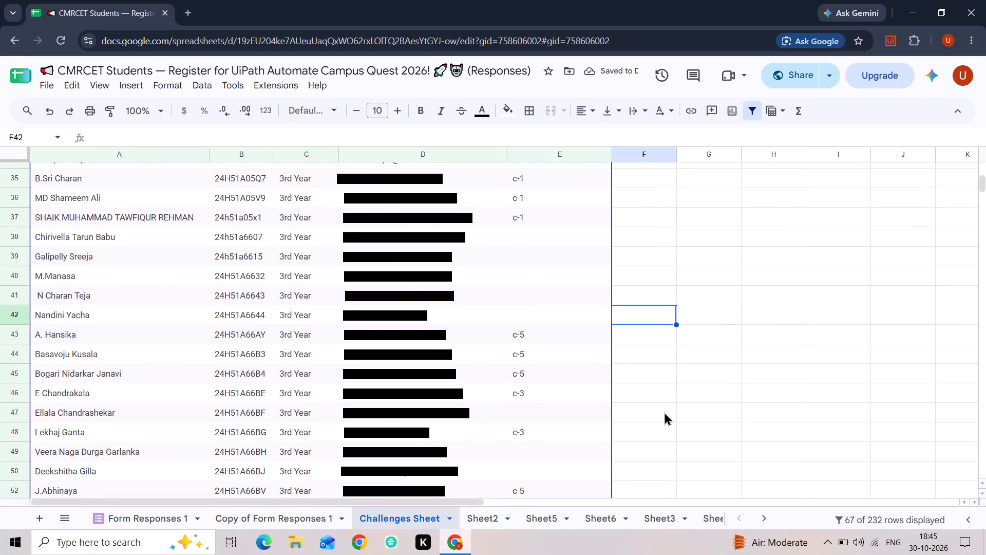
scroll(664, 412, down, 1)
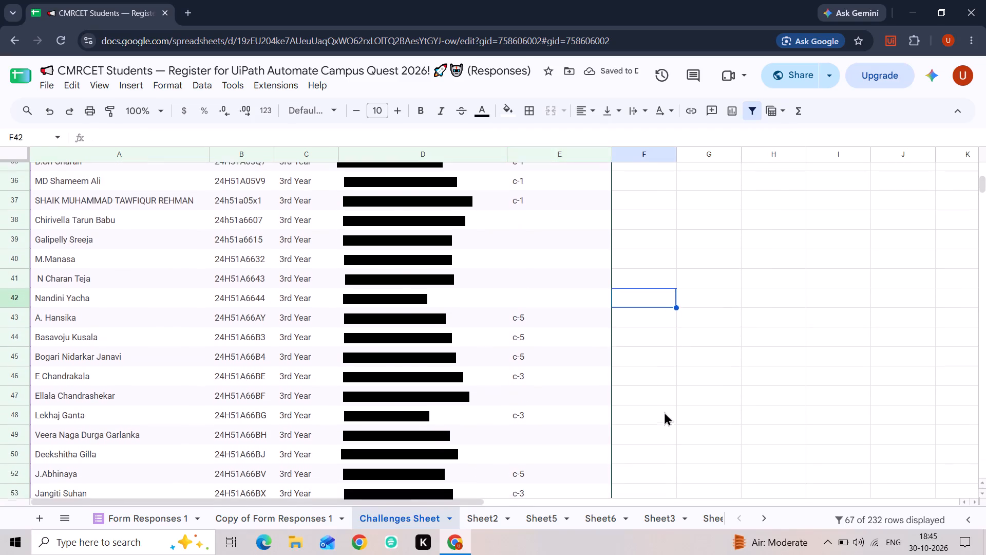
scroll(664, 412, down, 2)
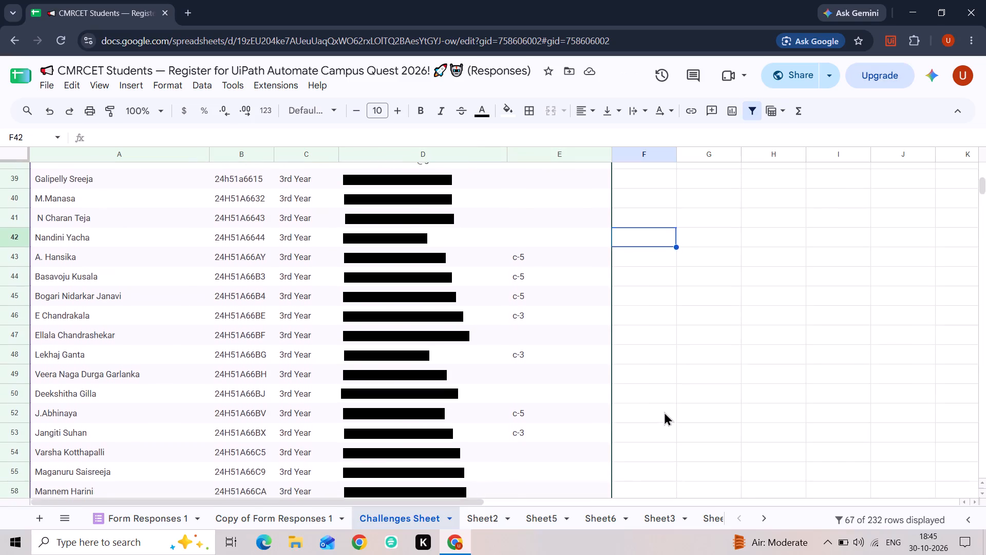
scroll(664, 412, down, 1)
click(560, 423)
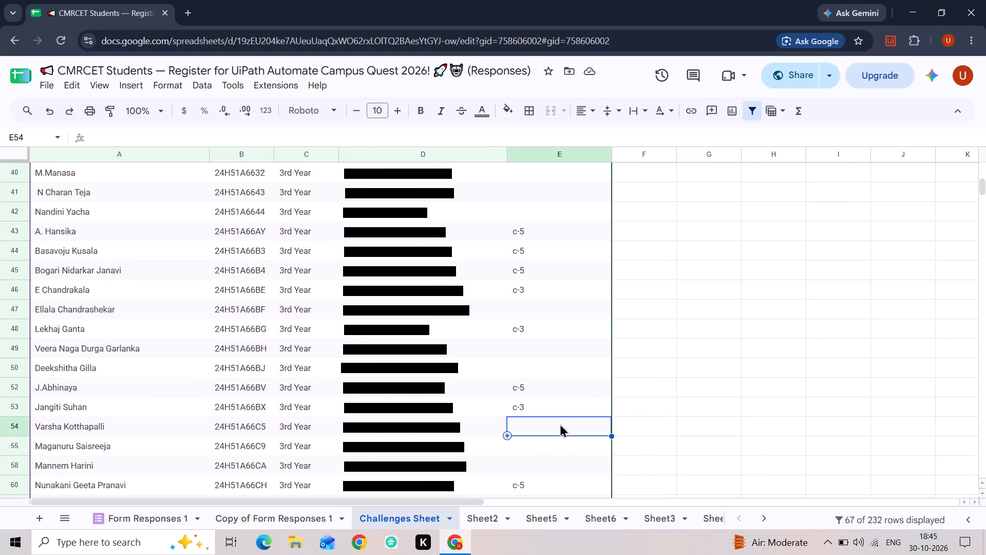
text(c-5)
key(Down)
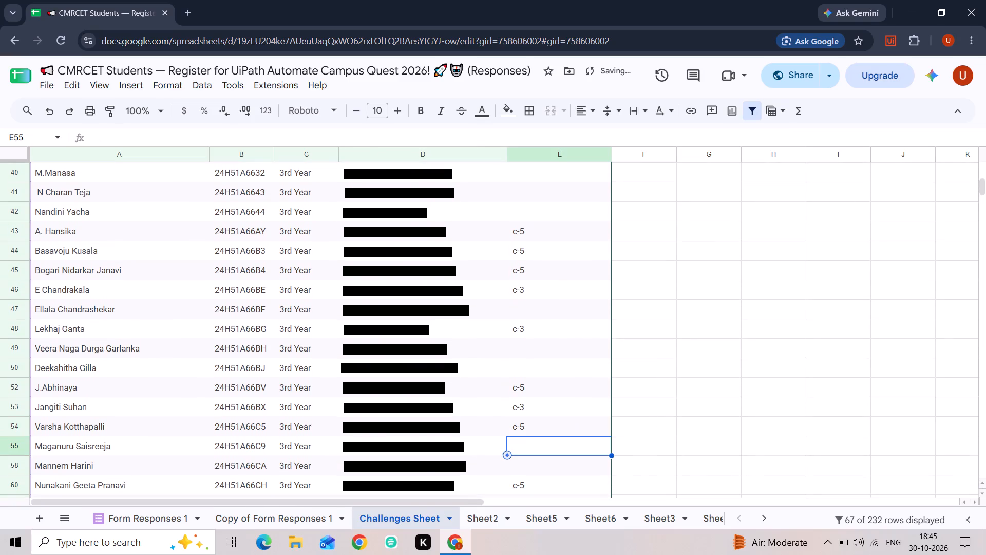
text(c-5)
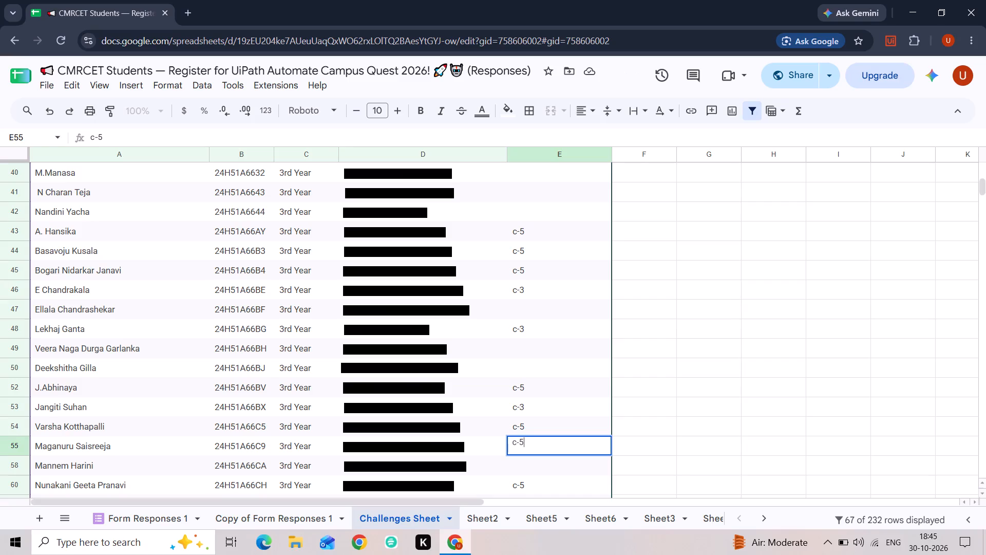
key(Down)
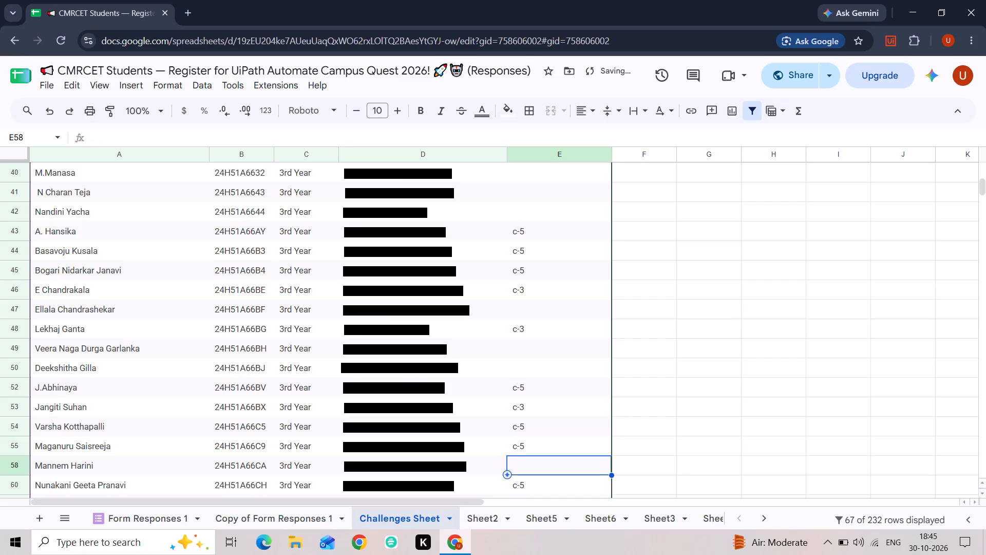
text(c-5)
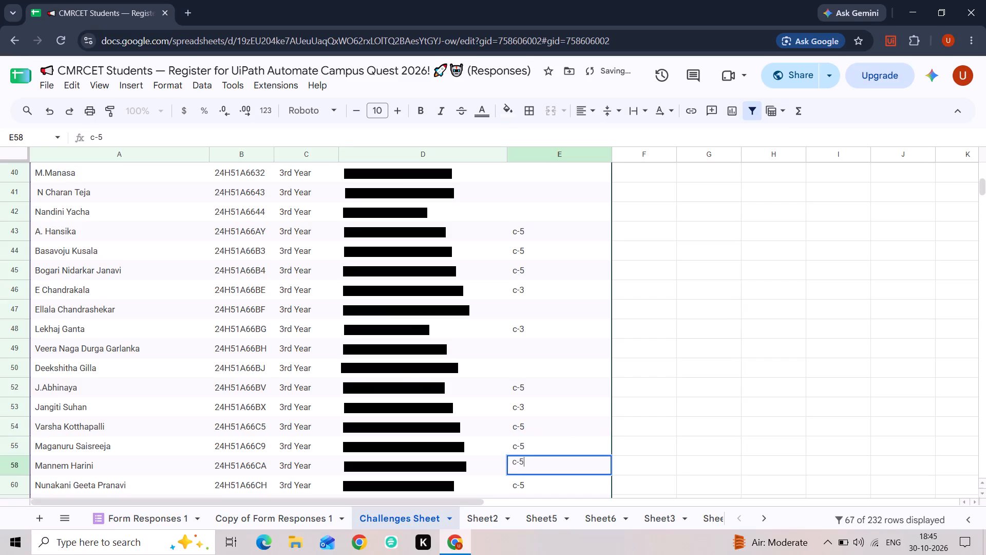
key(Down)
Enter c-3 as the Challenge Assigned for the students in rows 61, 65 and 68.
key(Down)
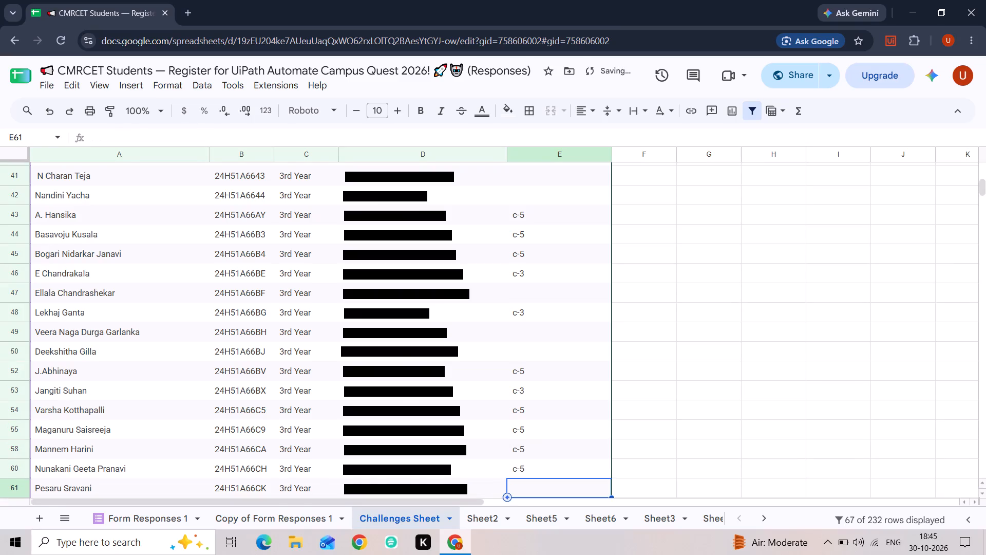
text(c-3)
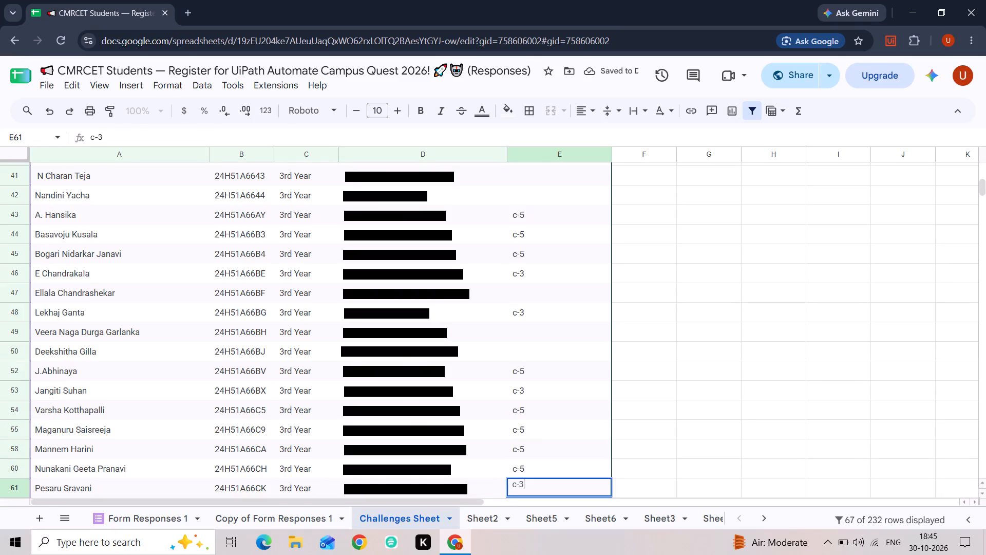
key(Down)
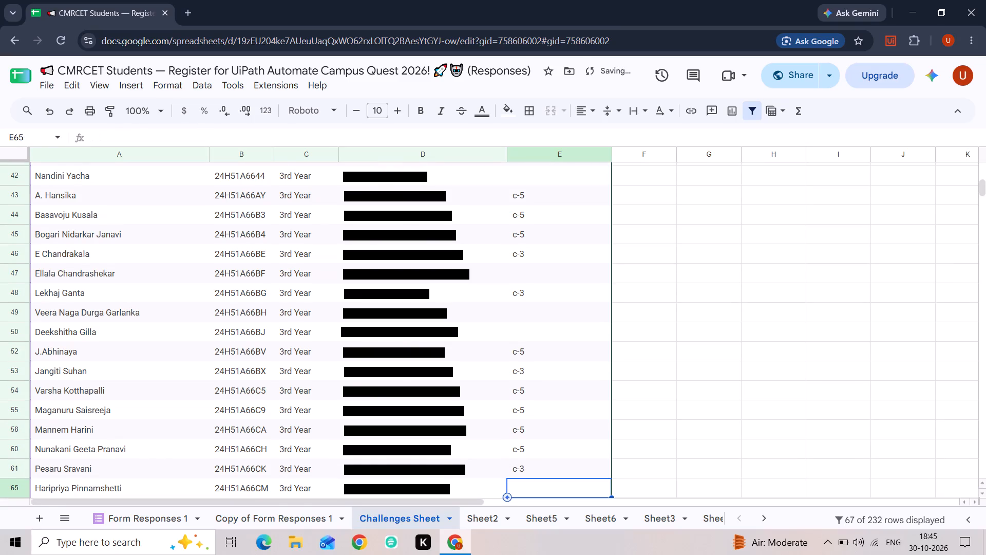
text(c-3)
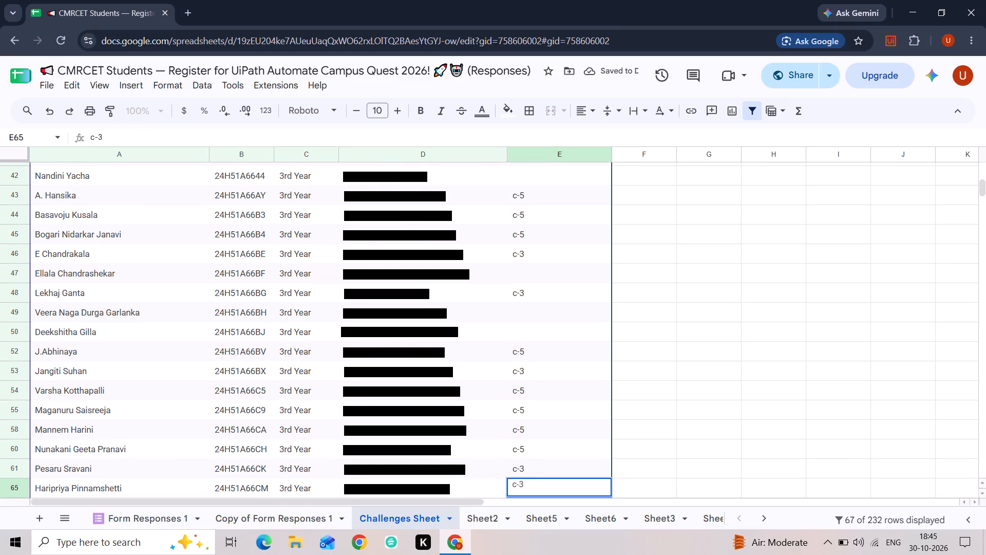
key(Down)
key(Down)
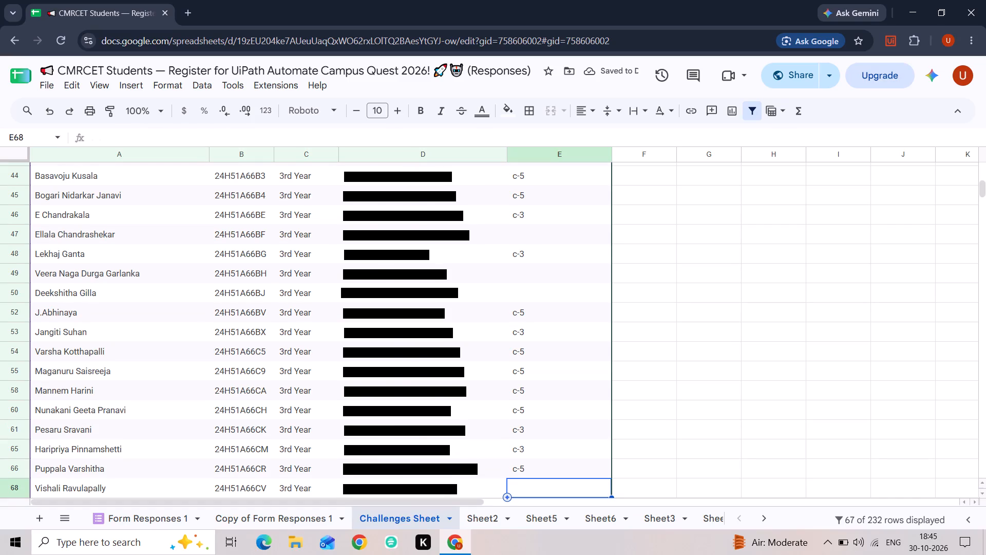
text(c-3)
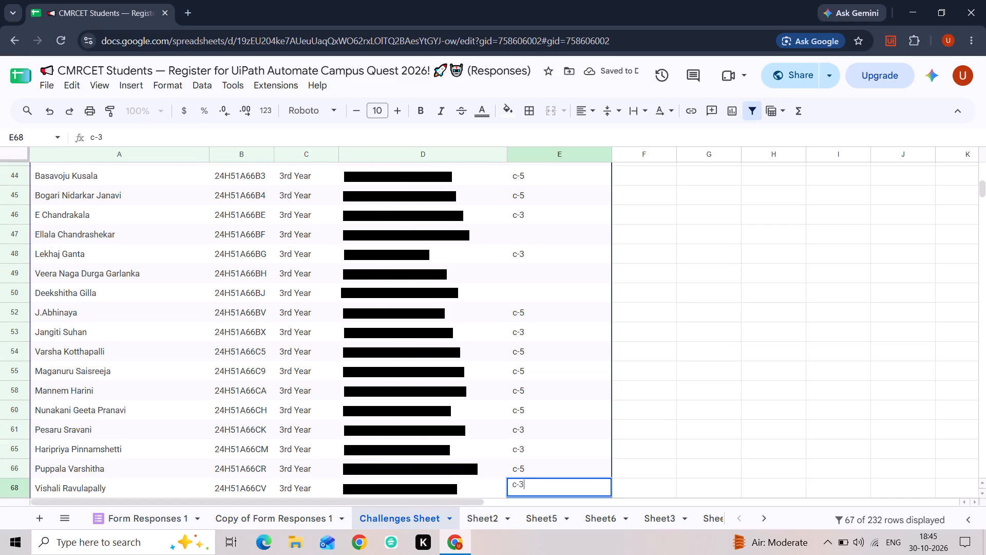
key(Down)
Enter c-2 as the Challenge Assigned for the student in row 69.
text(c-2)
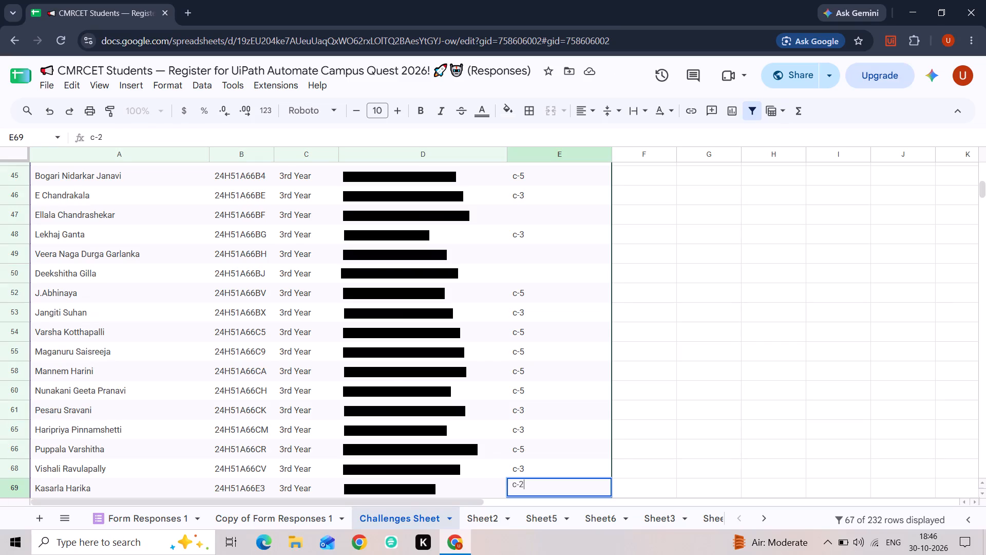
key(Down)
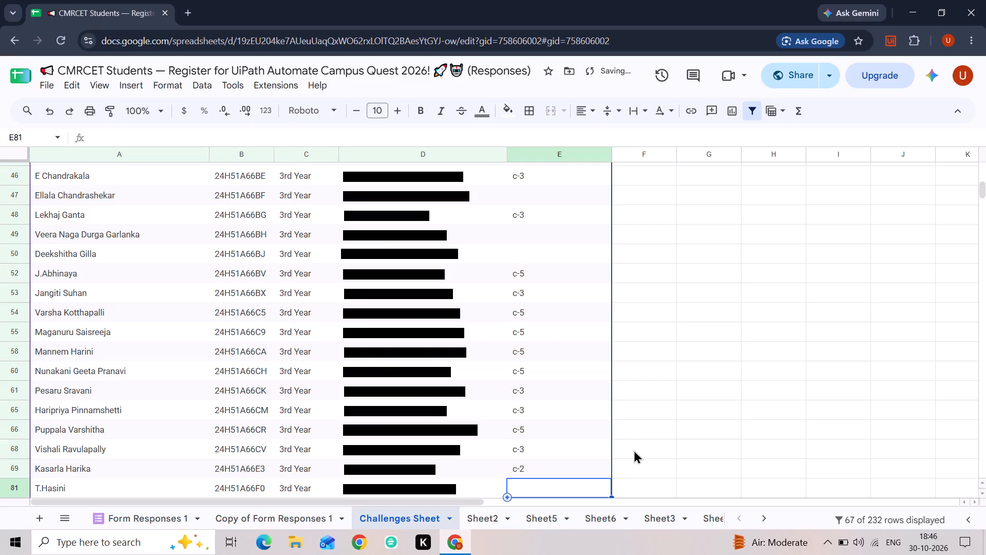
Enter c-1 as the Challenge Assigned for the student in row 201.
scroll(634, 450, down, 5)
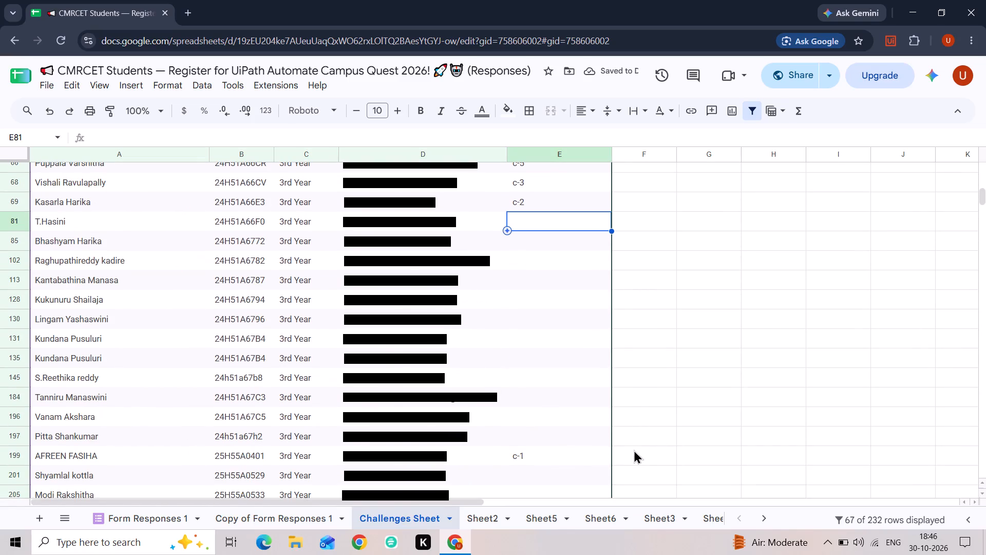
click(551, 473)
text(c-1)
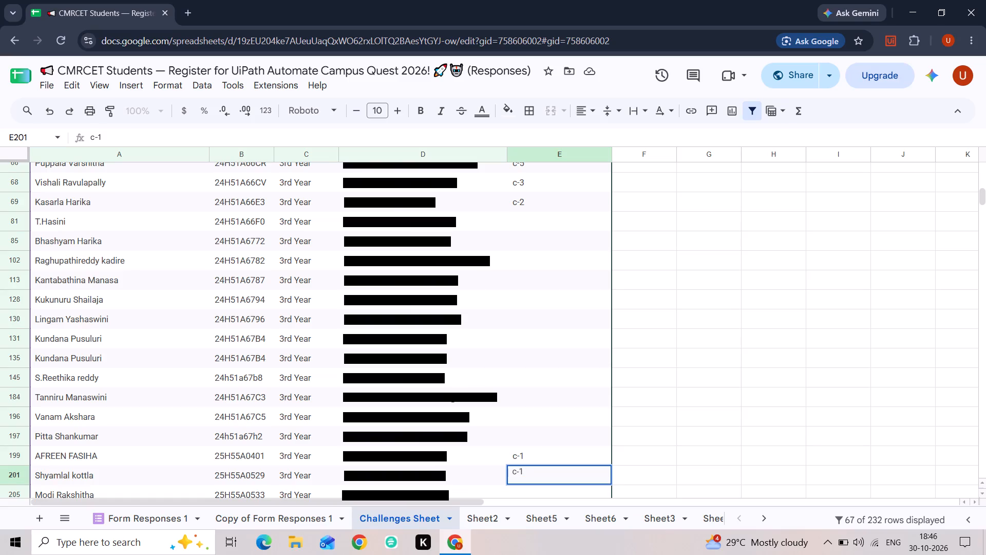
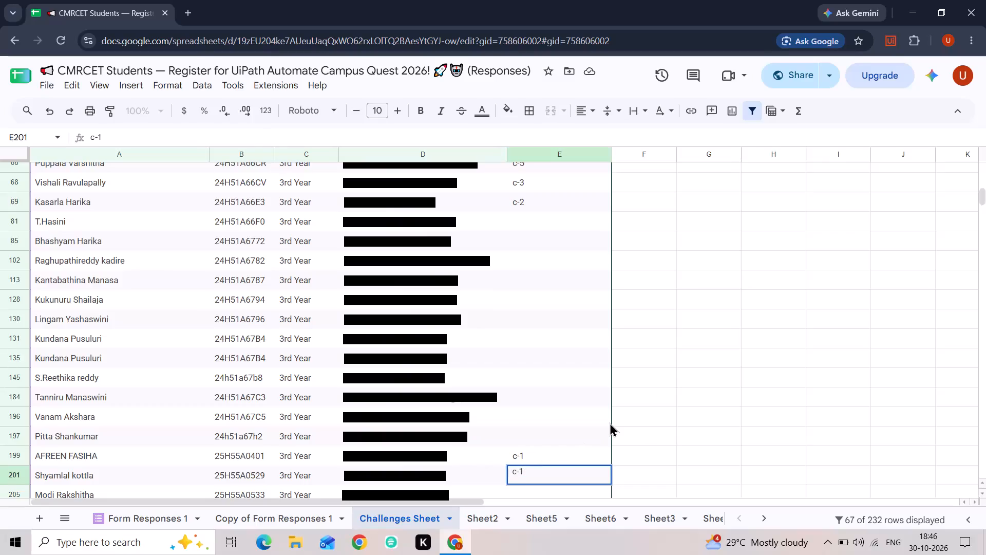
Change the Year Of Study column filter to show only 2nd Year students instead of 3rd Year.
click(672, 418)
scroll(672, 418, up, 9)
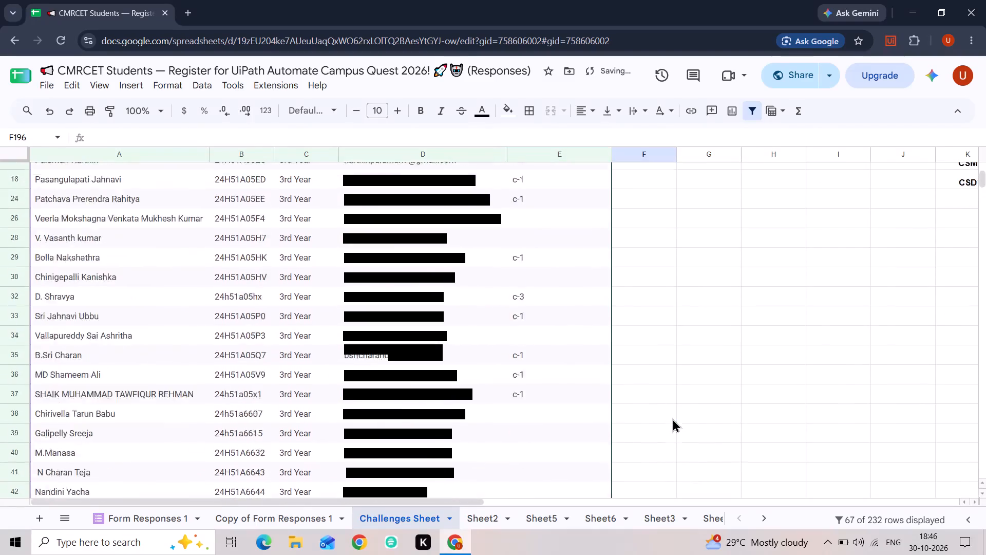
scroll(672, 418, up, 20)
scroll(672, 418, up, 5)
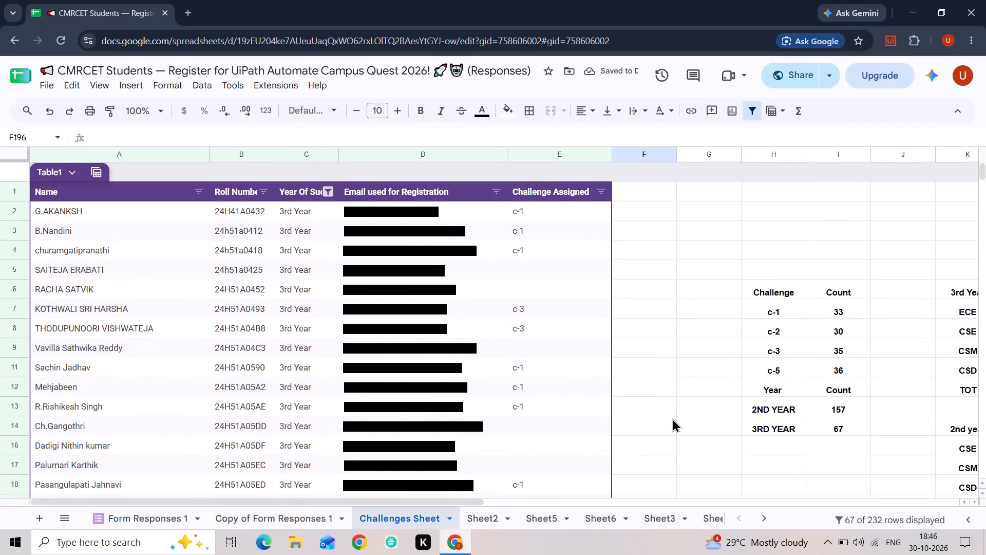
scroll(672, 418, up, 2)
click(328, 188)
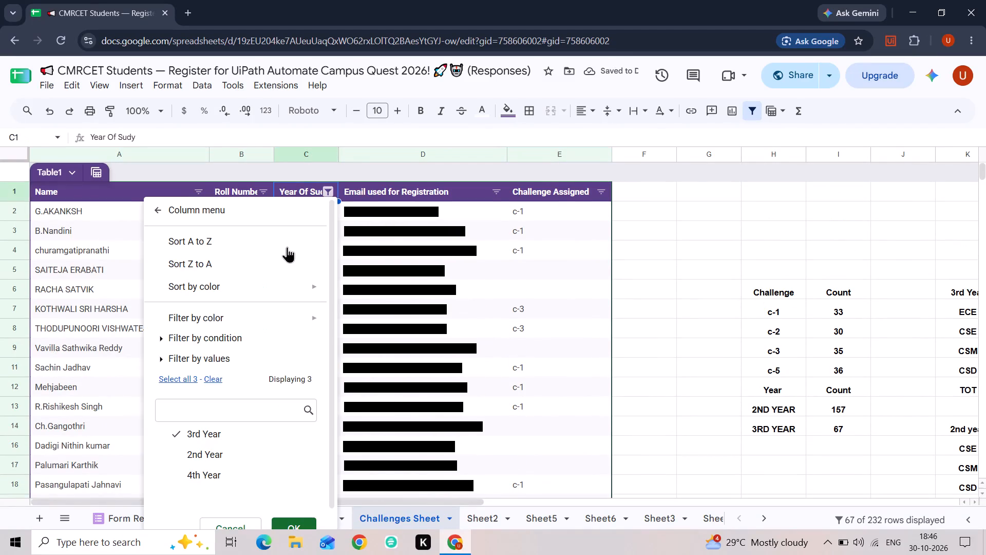
click(180, 451)
click(177, 427)
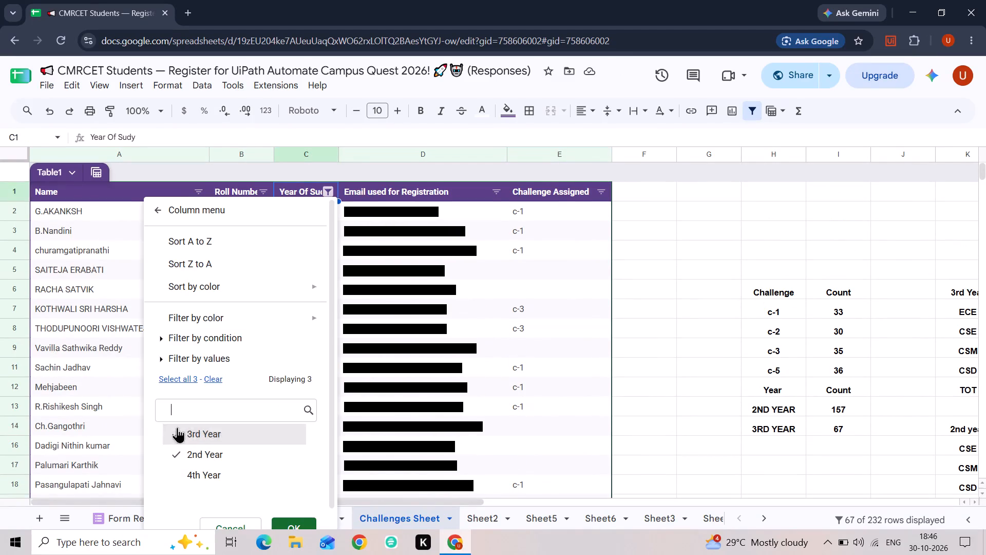
click(293, 524)
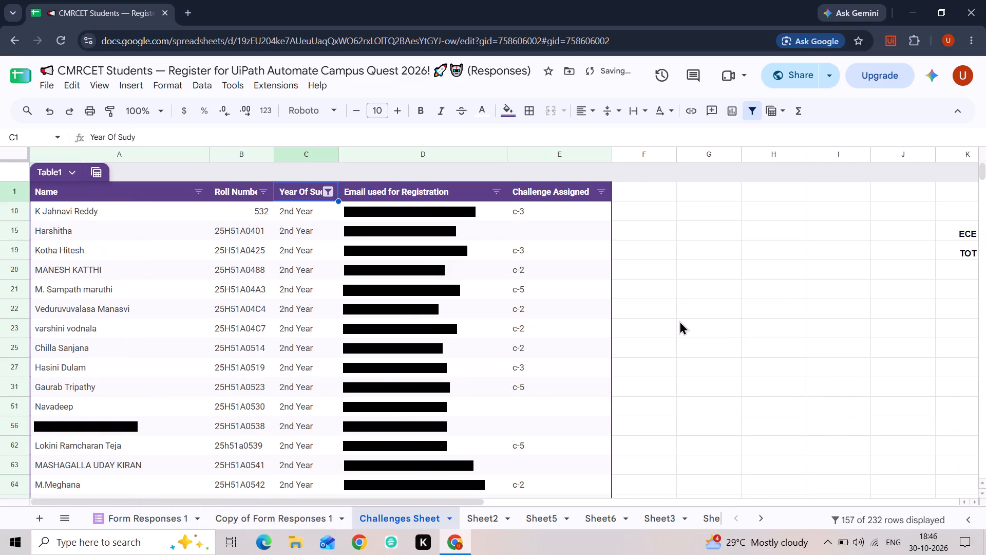
Search the sheet for the roll number of the 2nd Year student in row 224.
scroll(679, 321, down, 12)
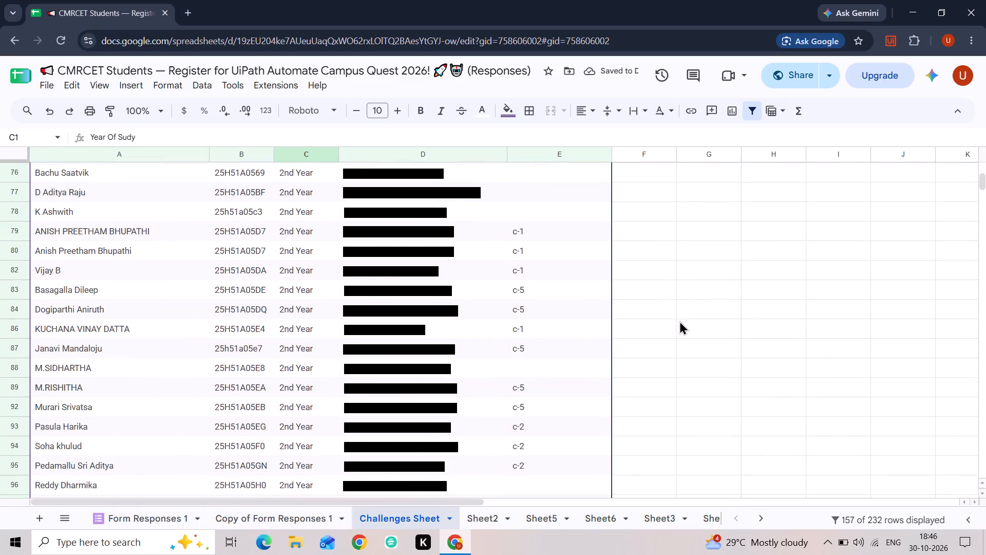
scroll(679, 321, down, 20)
scroll(679, 321, down, 3)
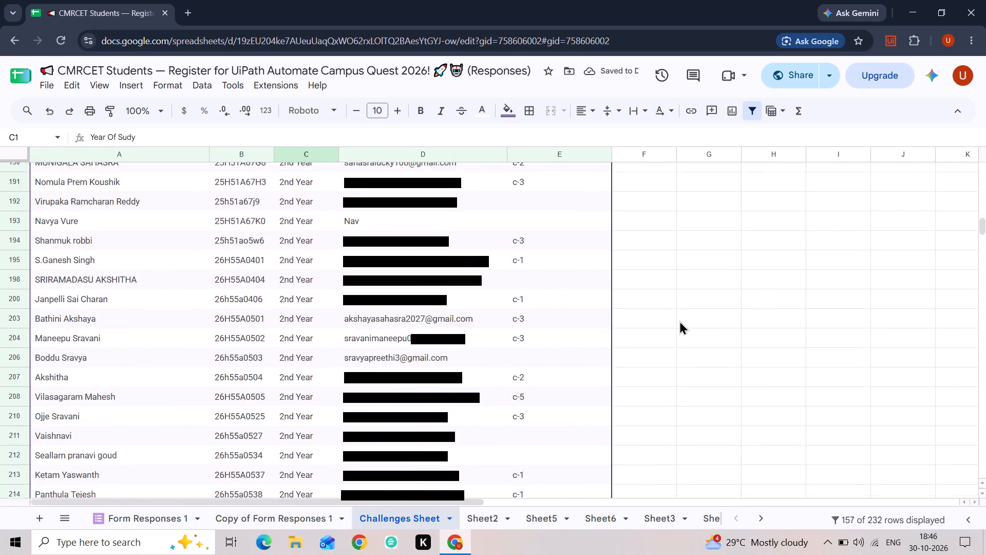
scroll(679, 321, down, 12)
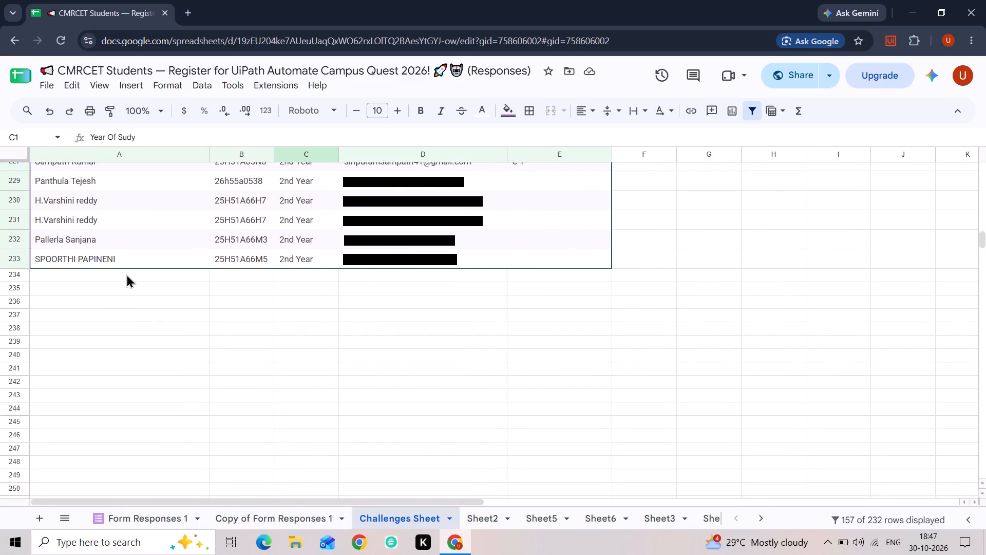
click(126, 274)
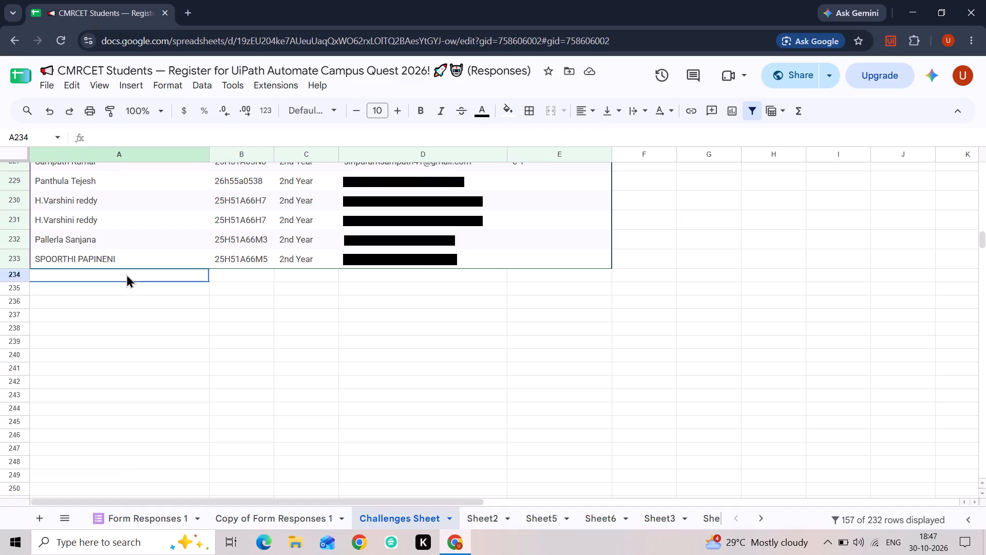
key(ctrl+f)
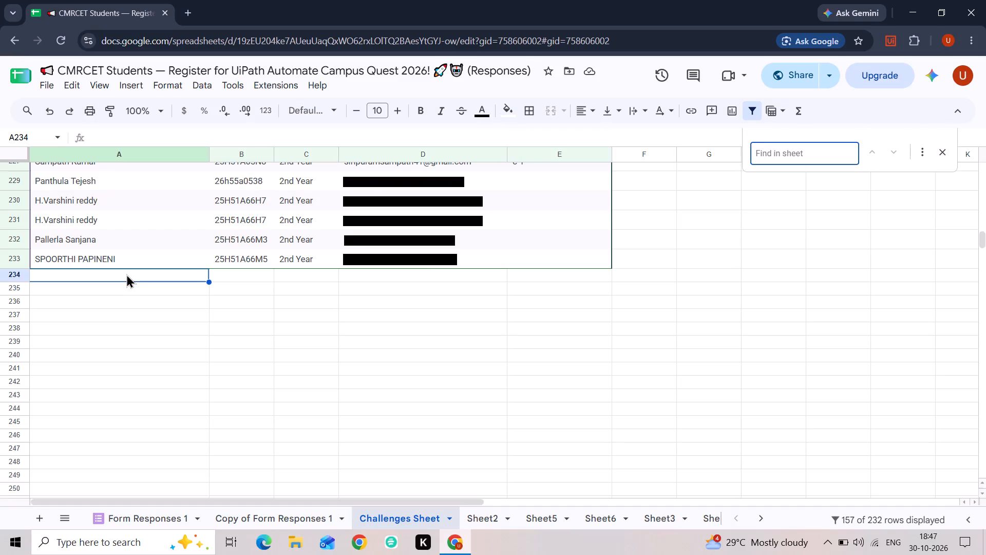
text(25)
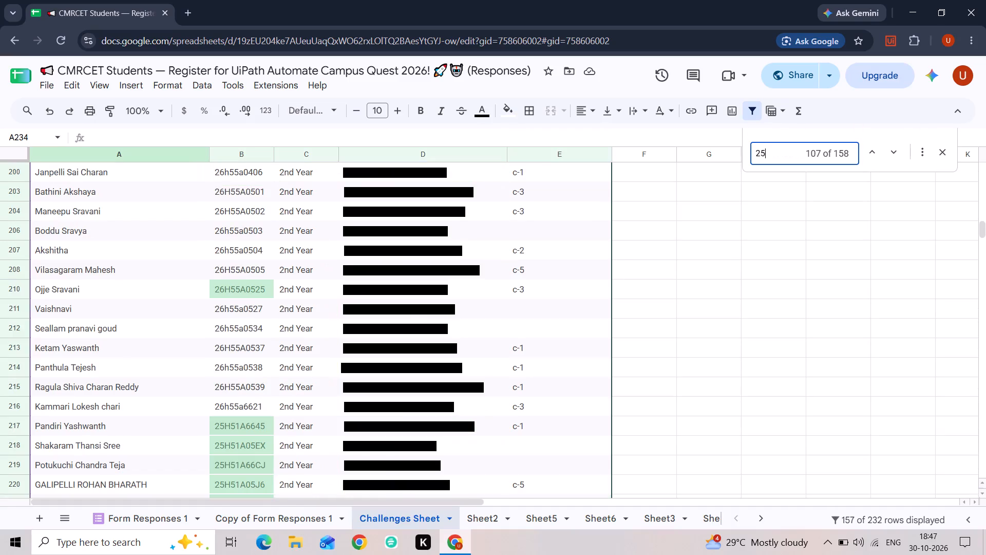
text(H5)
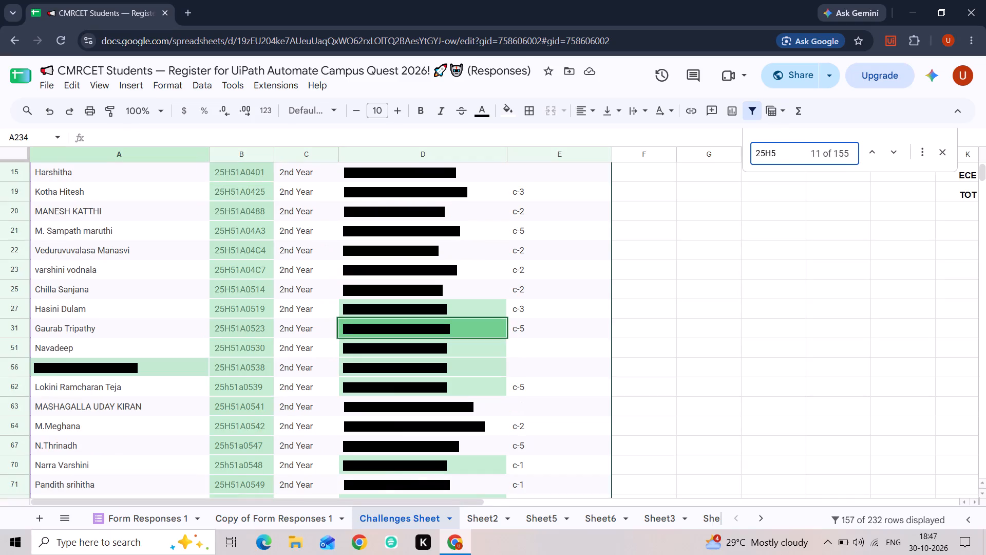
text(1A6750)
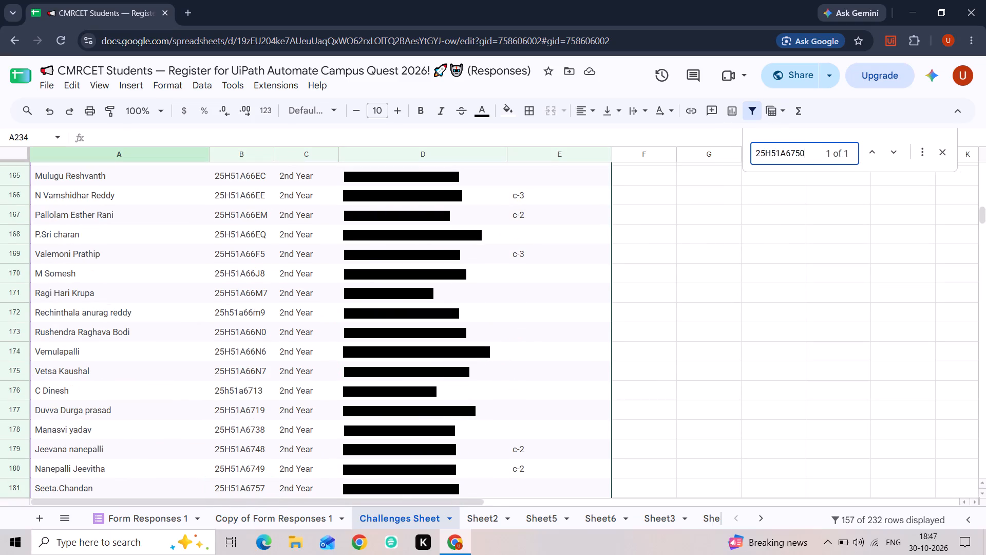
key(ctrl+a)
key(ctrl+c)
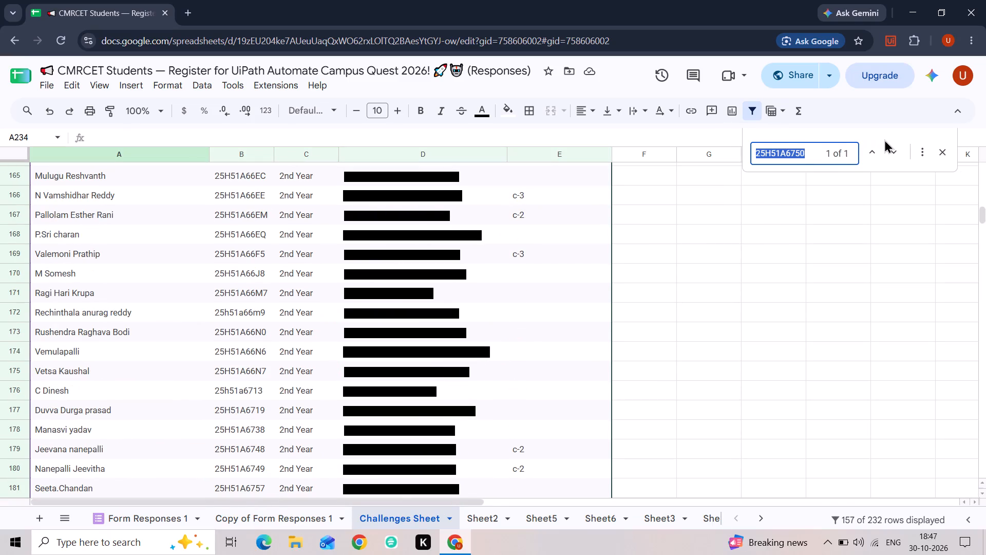
click(887, 149)
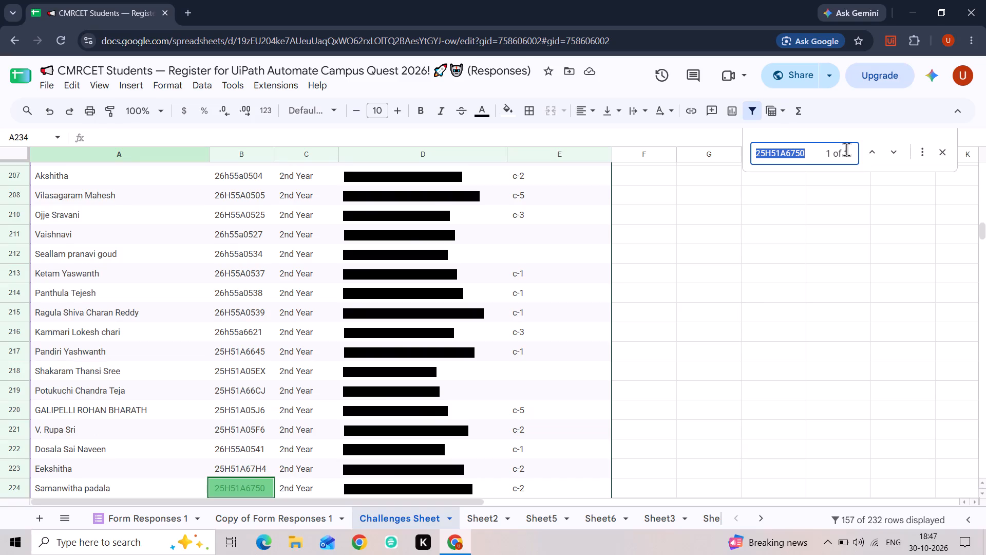
Search the sheet for the roll number of the student in row 225.
click(819, 157)
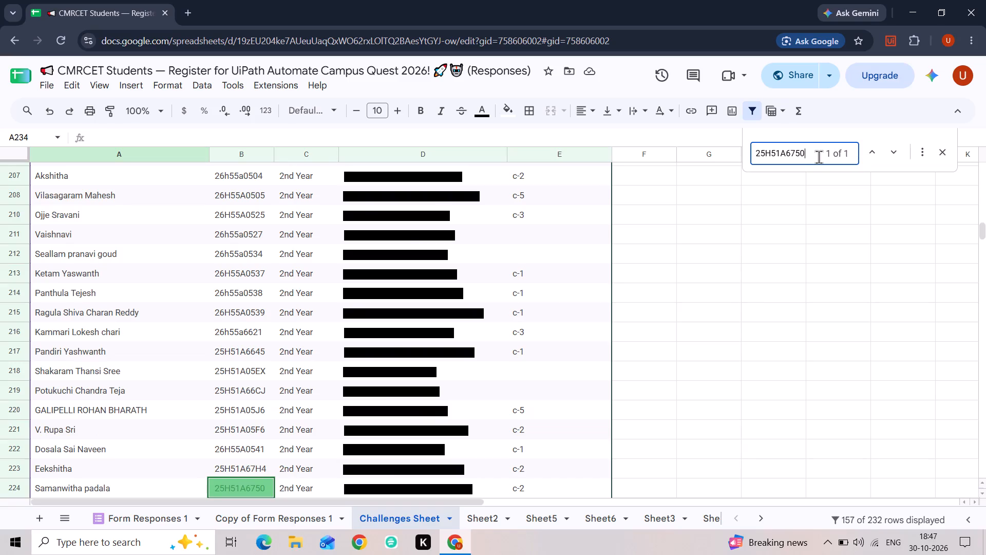
key(BackSpace)
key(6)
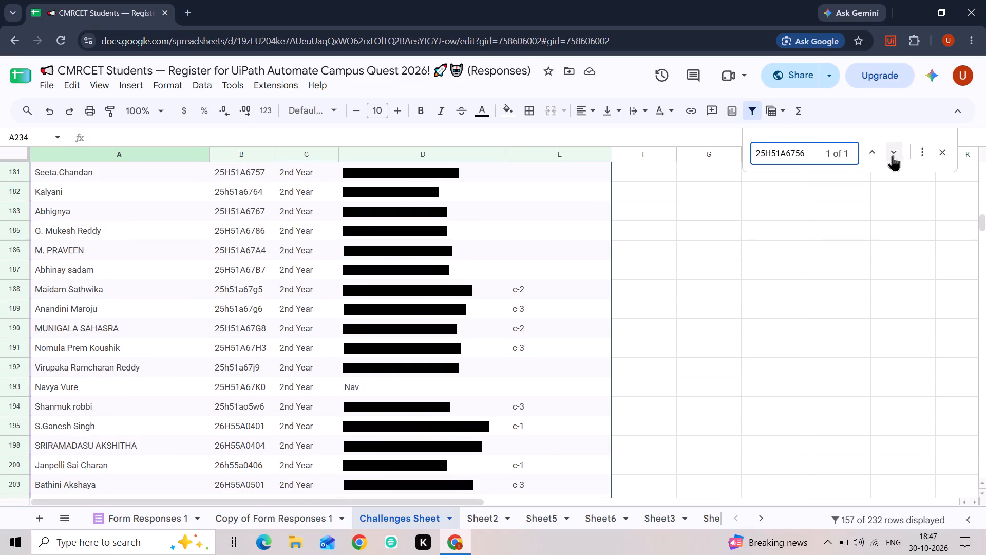
click(900, 154)
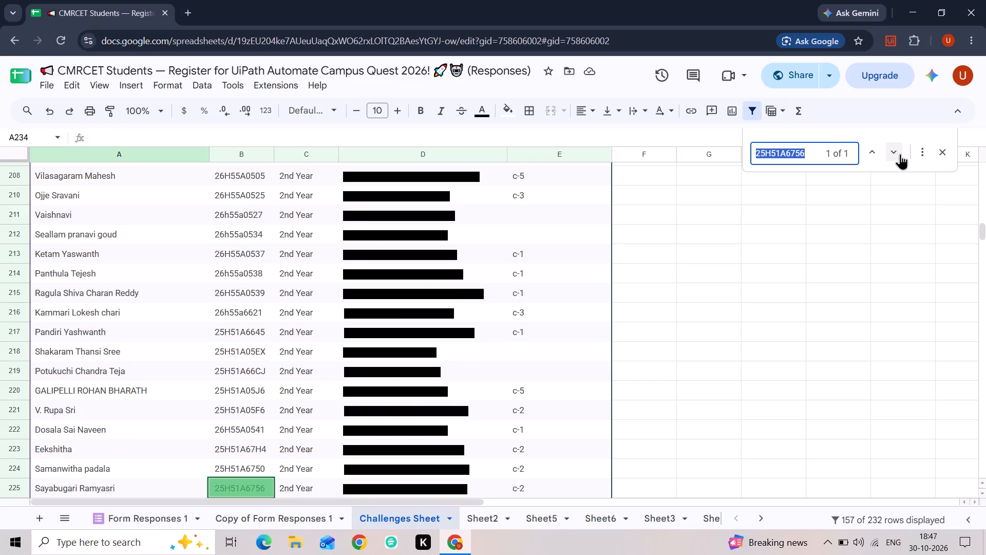
Search the sheet for the roll number of the student in row 223.
click(829, 152)
click(812, 156)
key(BackSpace)
key(BackSpace)
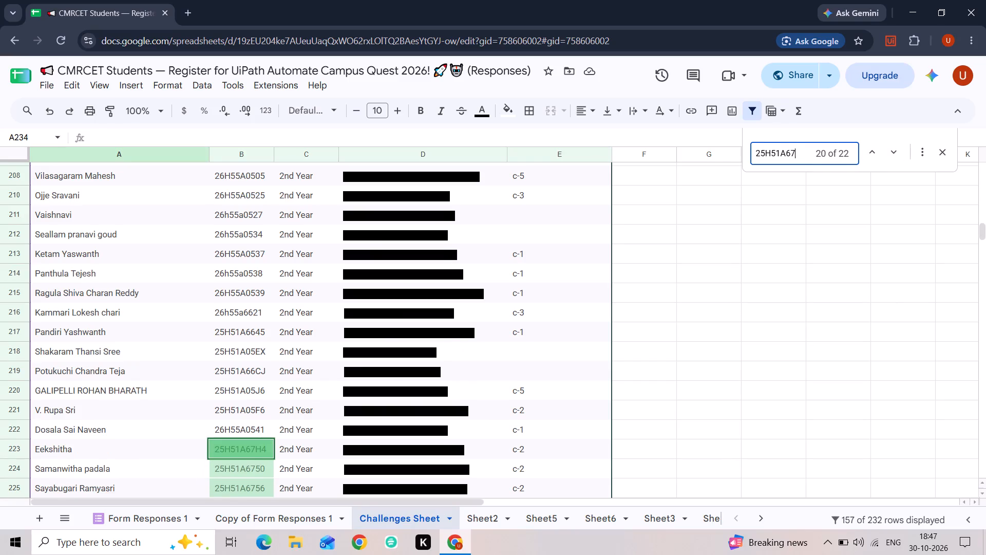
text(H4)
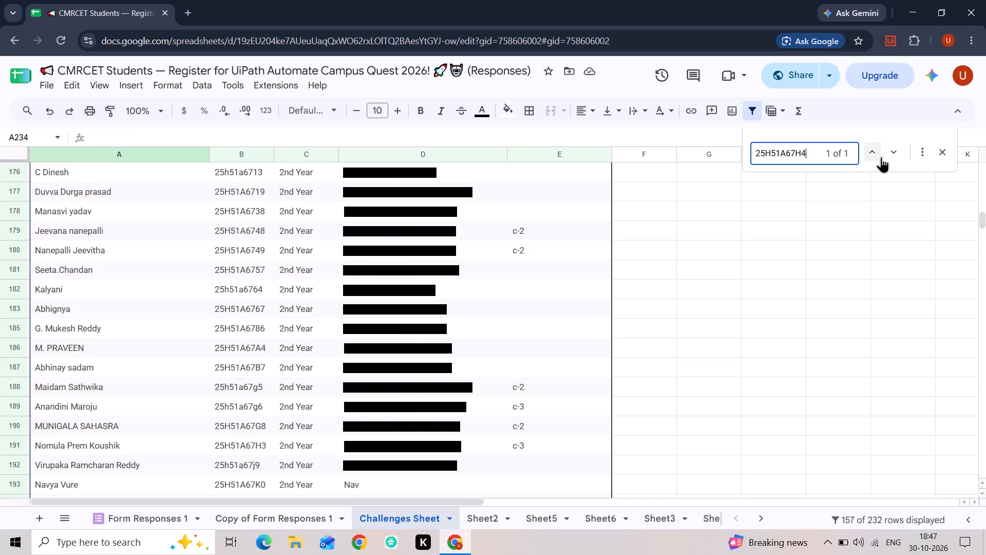
click(890, 151)
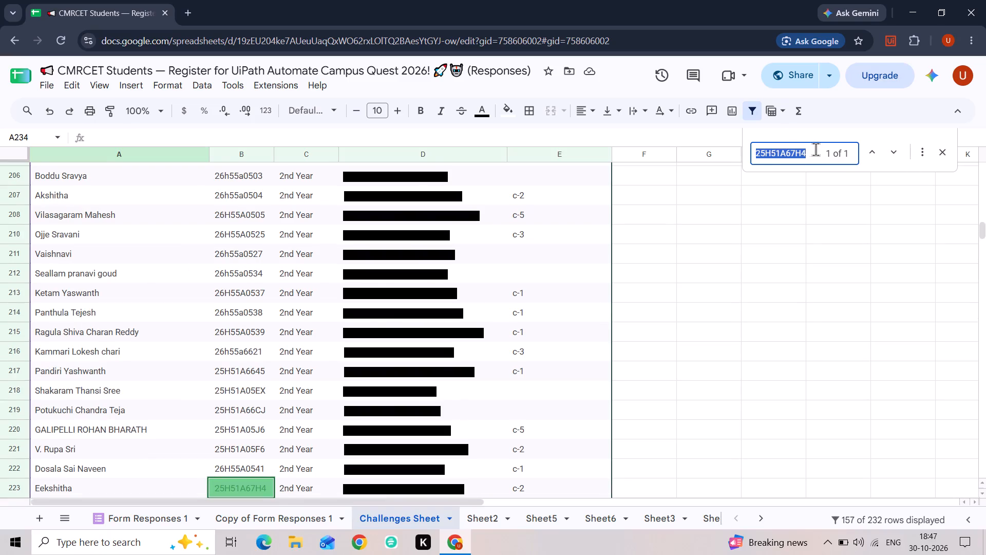
Search the sheet for the roll number of the student in row 217.
click(816, 149)
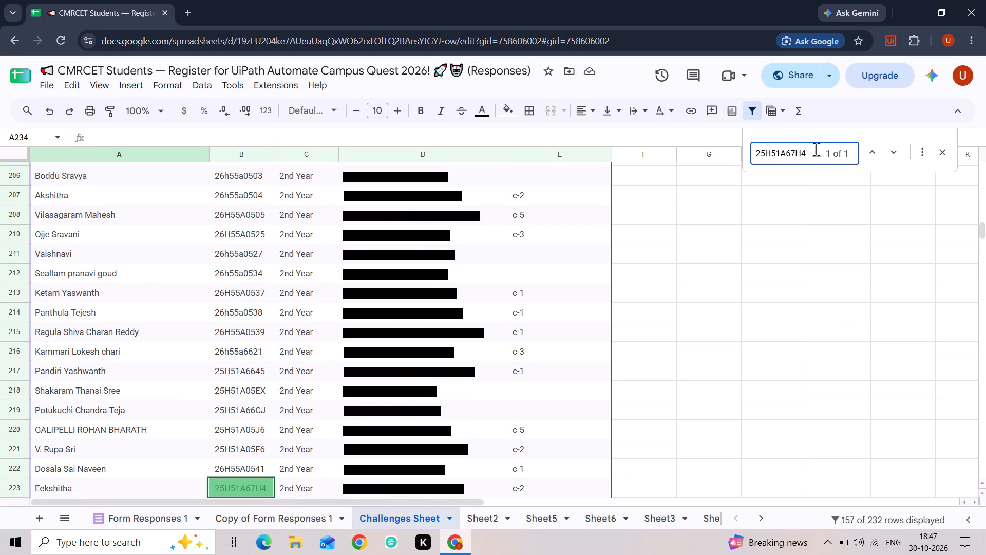
key(BackSpace)
key(BackSpace)
key(BackSpace)
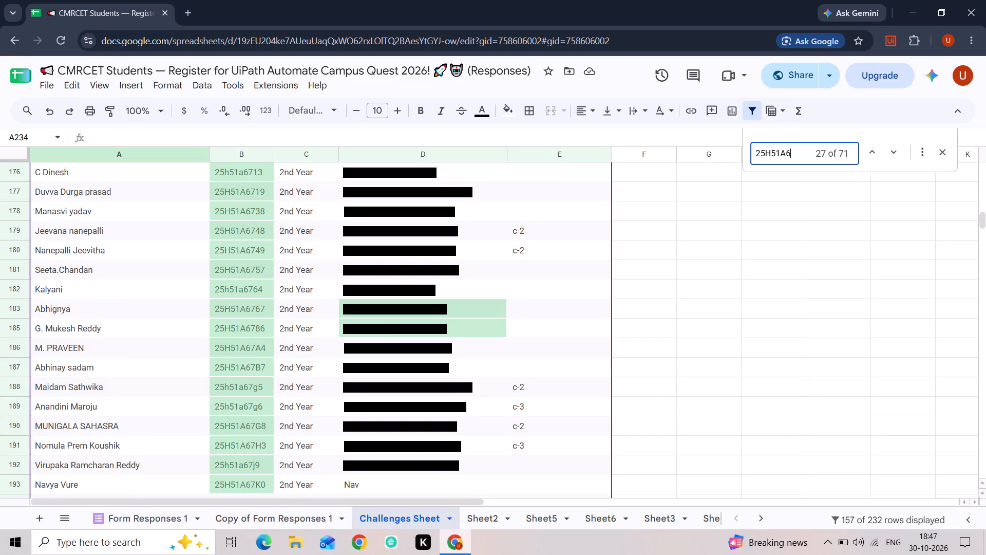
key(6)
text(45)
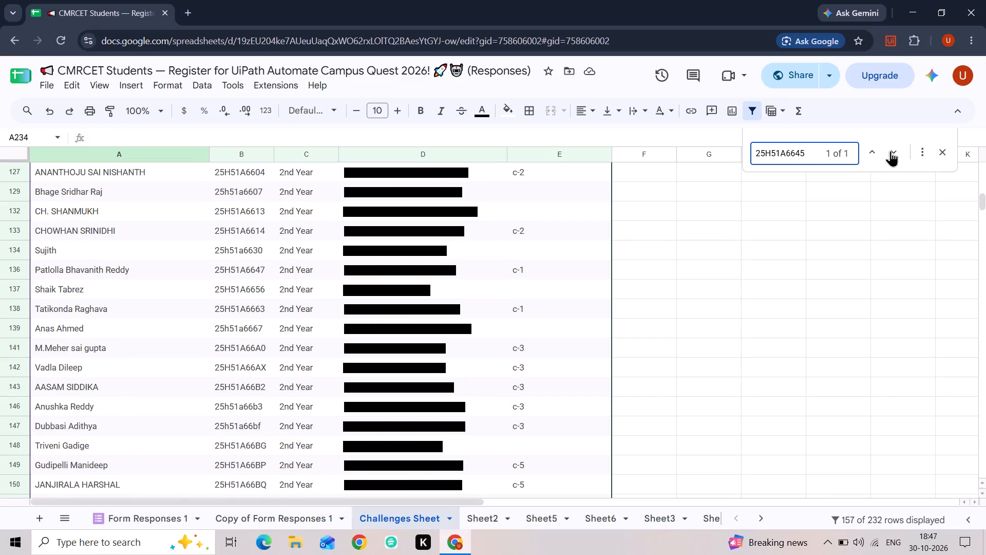
click(890, 151)
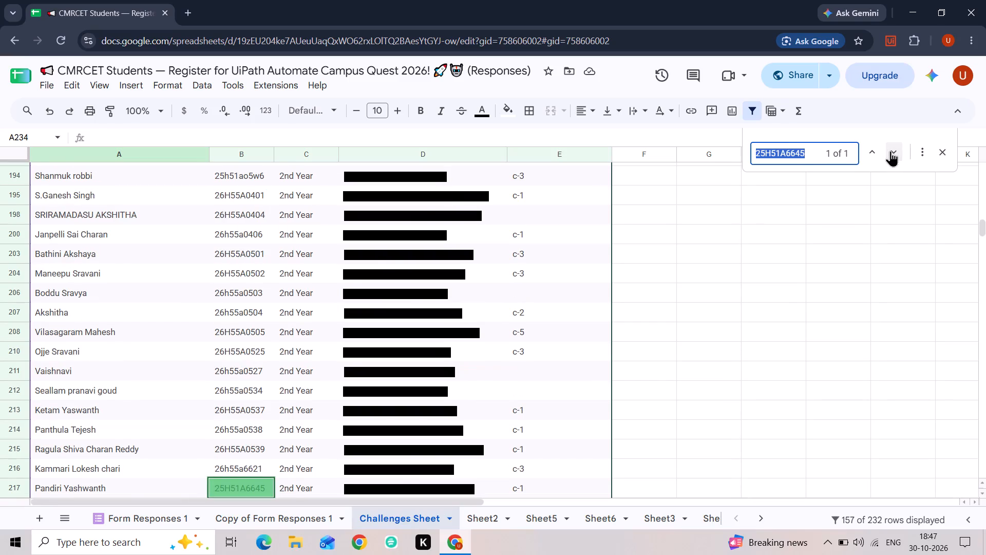
Search the sheet for the roll number of the student in row 227.
click(822, 156)
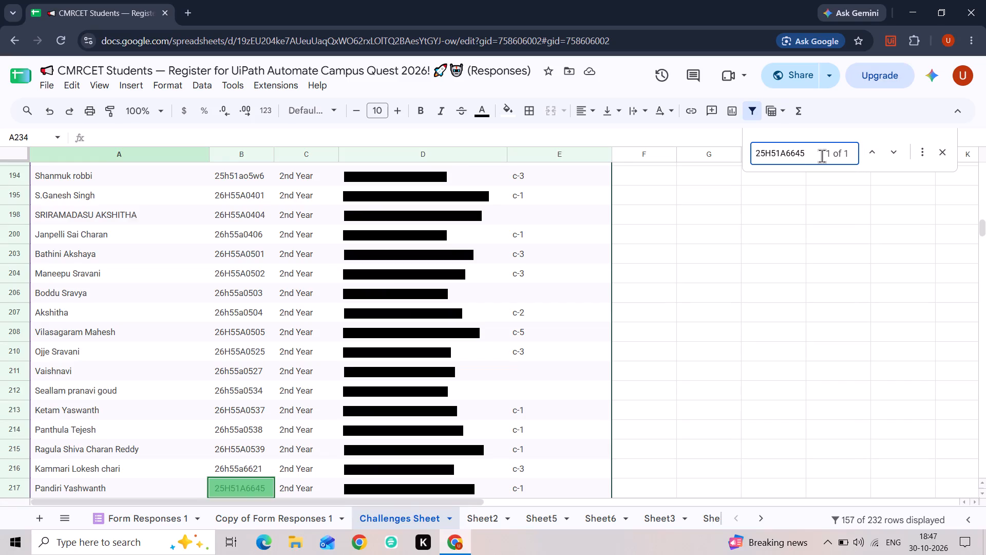
key(BackSpace)
key(BackSpace)
key(BackSpace)
key(BackSpace)
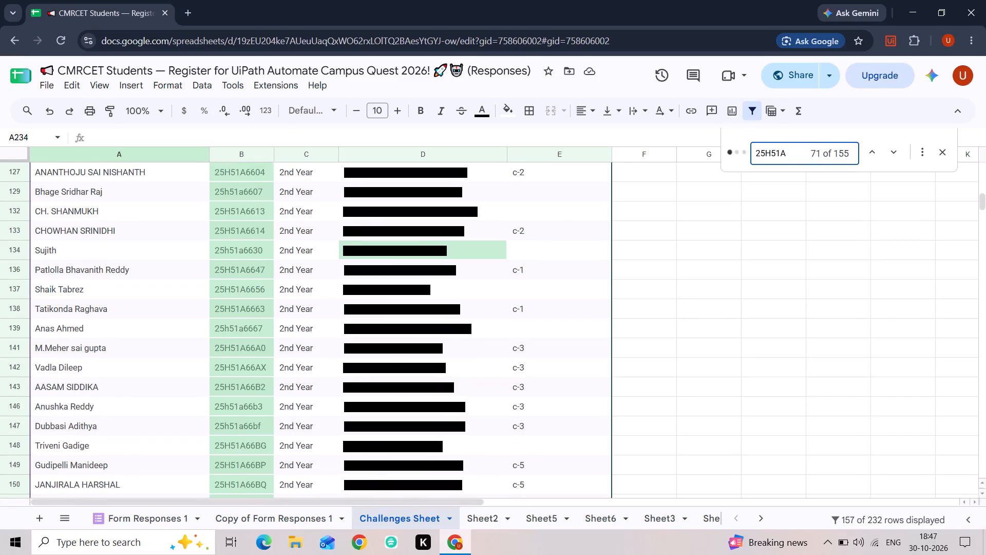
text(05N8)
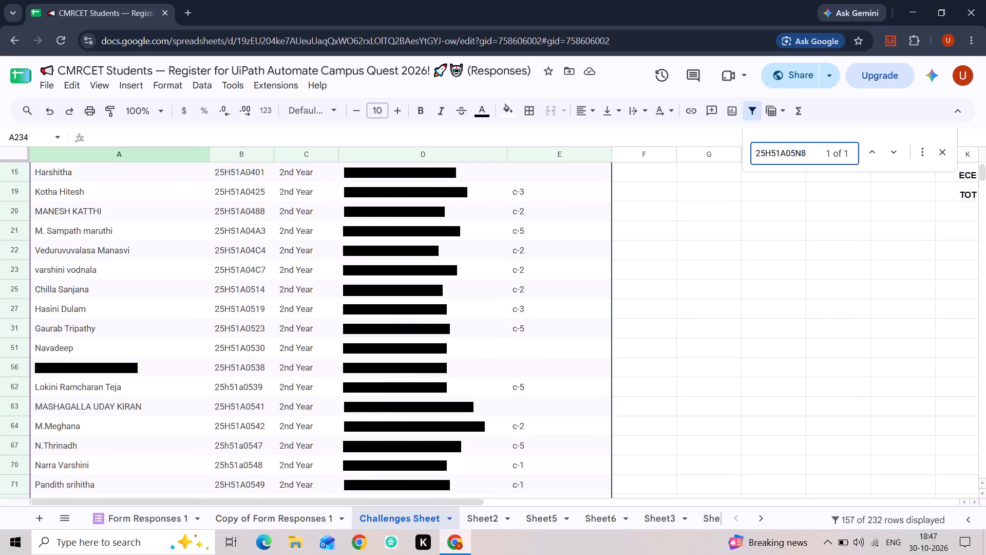
click(888, 153)
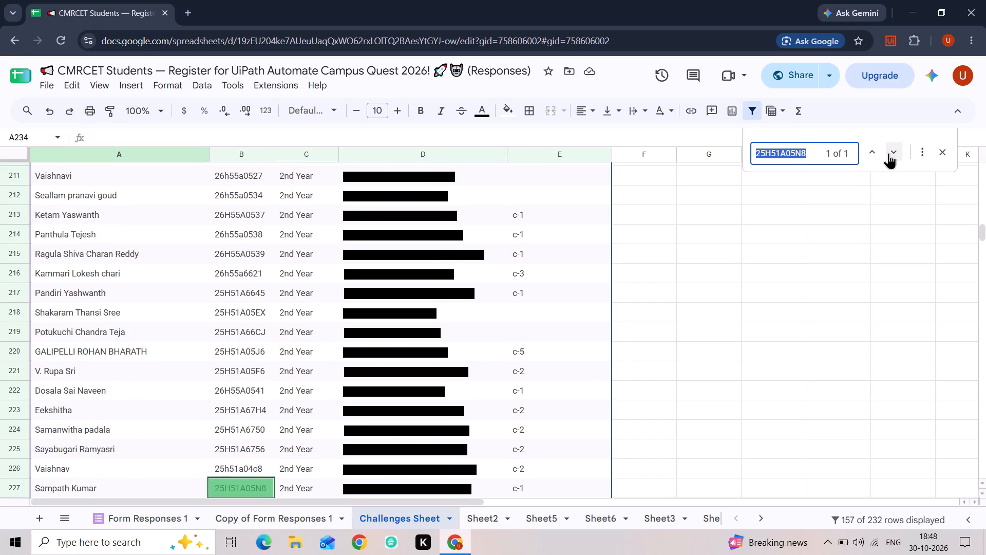
Search the sheet for the roll number of the student in row 222, correcting its prefix to 26H55.
click(808, 152)
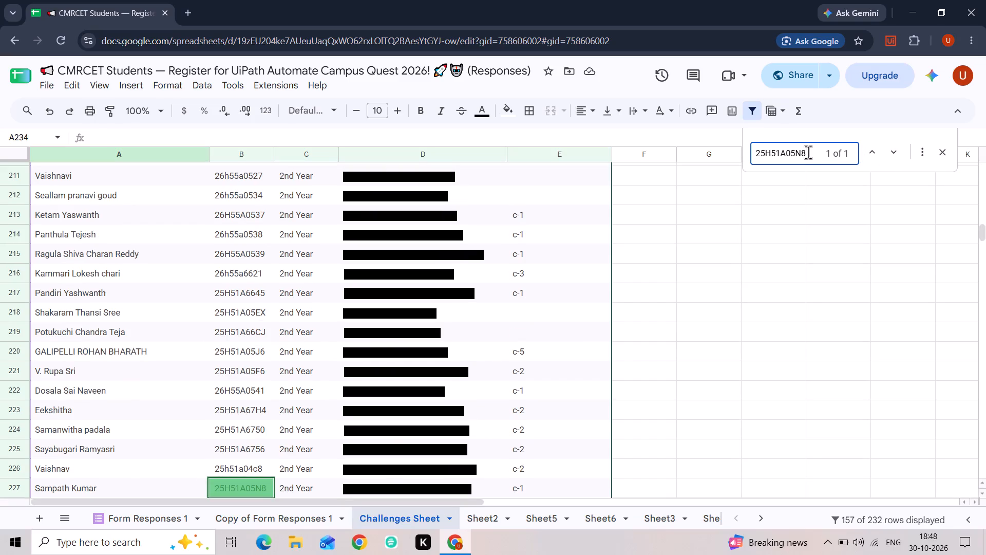
key(BackSpace)
key(BackSpace)
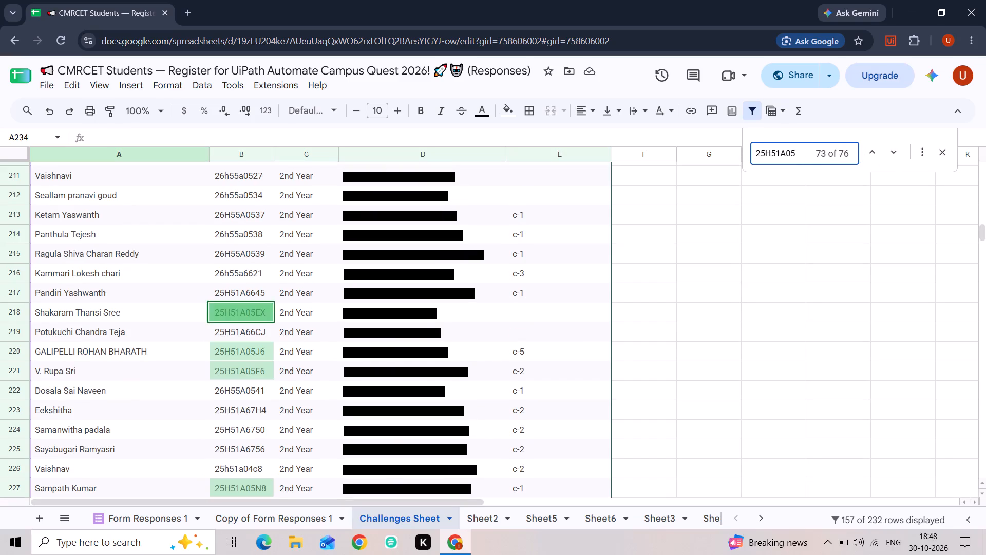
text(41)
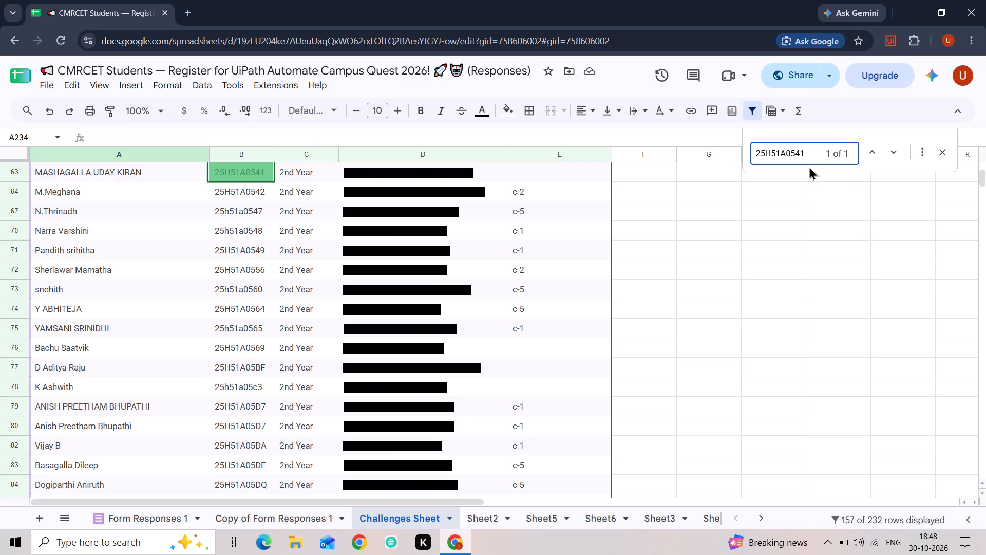
click(766, 153)
key(BackSpace)
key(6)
key(Right)
key(Right)
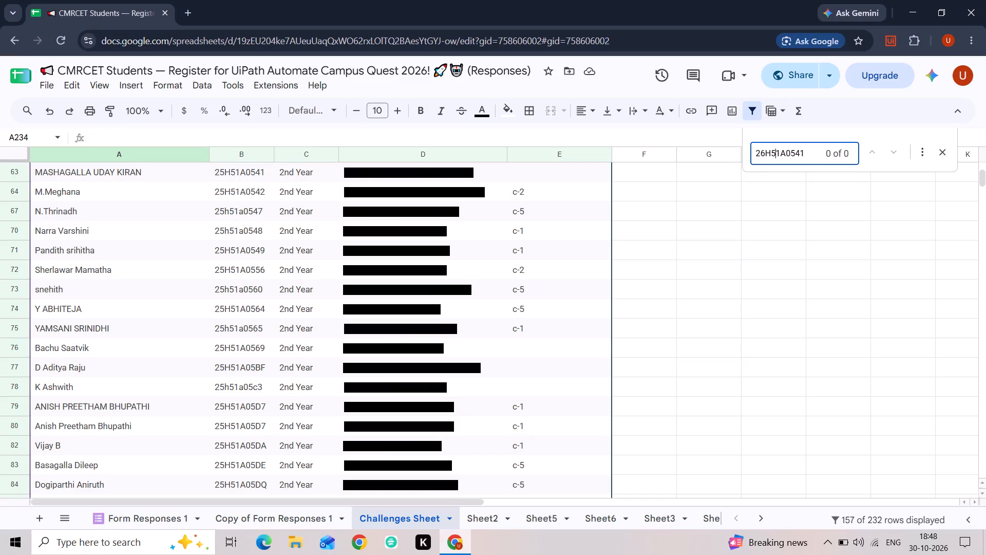
key(Right)
key(BackSpace)
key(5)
key(Right)
key(Right)
key(Right)
key(Right)
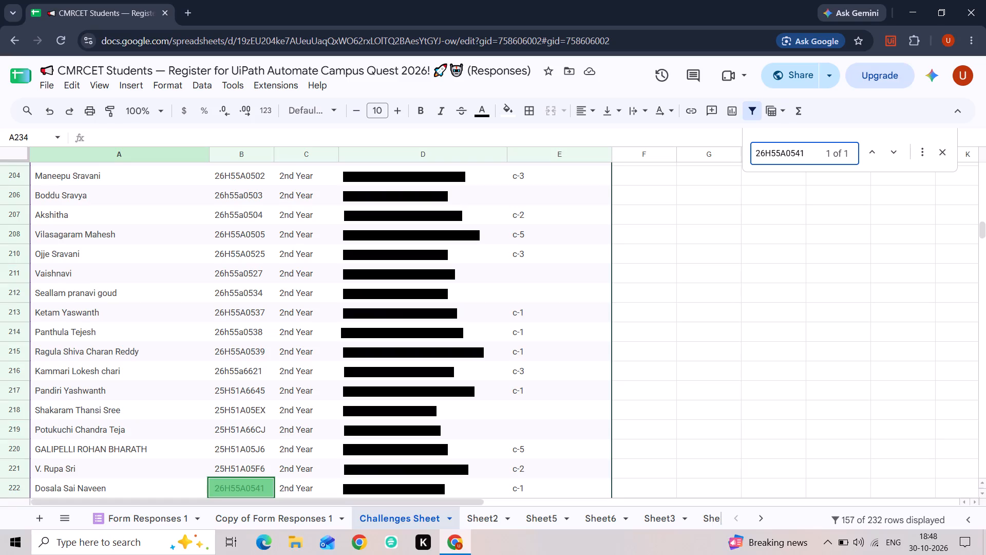
Search the sheet for the roll number with the same prefix, changing its last two digits to 36.
key(Right)
key(BackSpace)
key(BackSpace)
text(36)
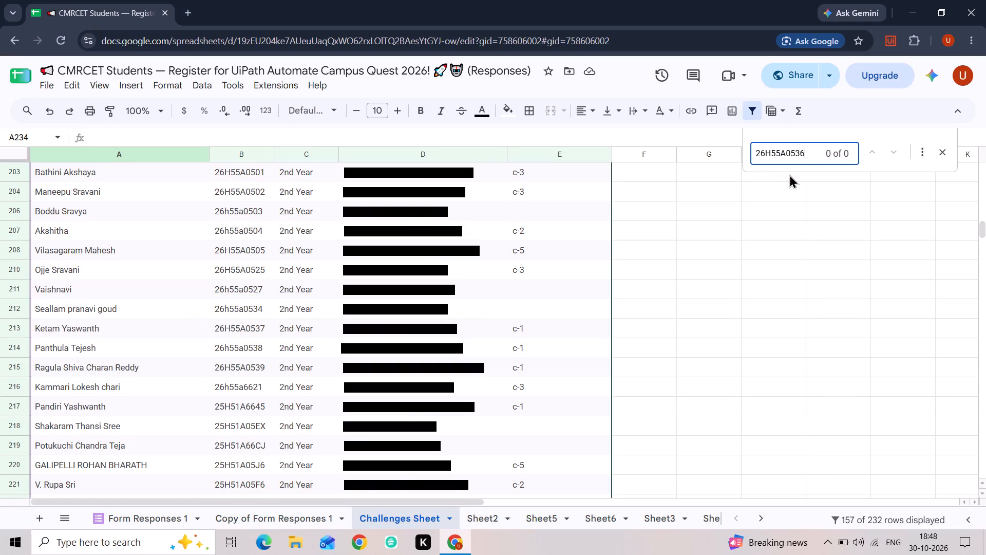
Copy the searched roll number into column B of row 234, the first empty row below the student table.
scroll(741, 296, down, 7)
drag(741, 296, 213, 308)
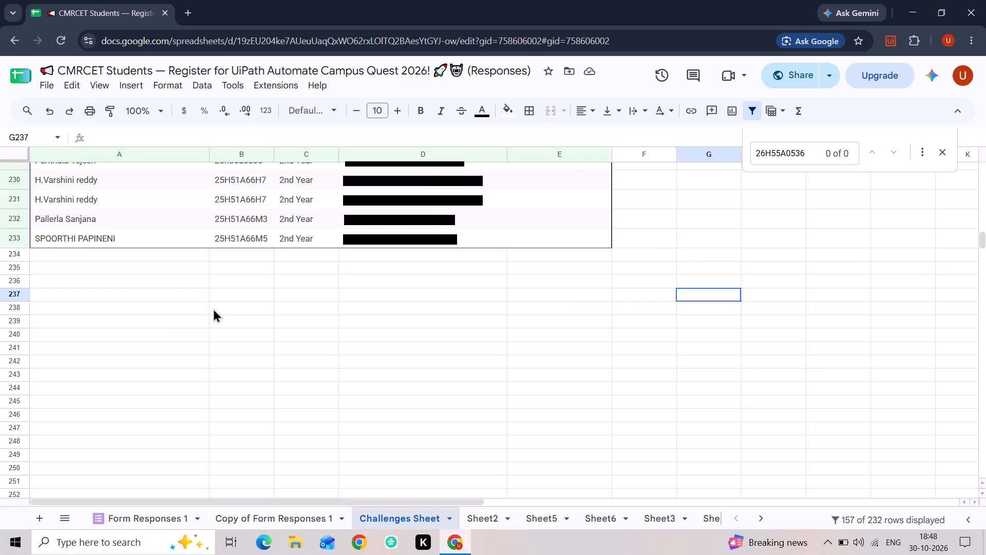
drag(213, 308, 145, 245)
click(145, 262)
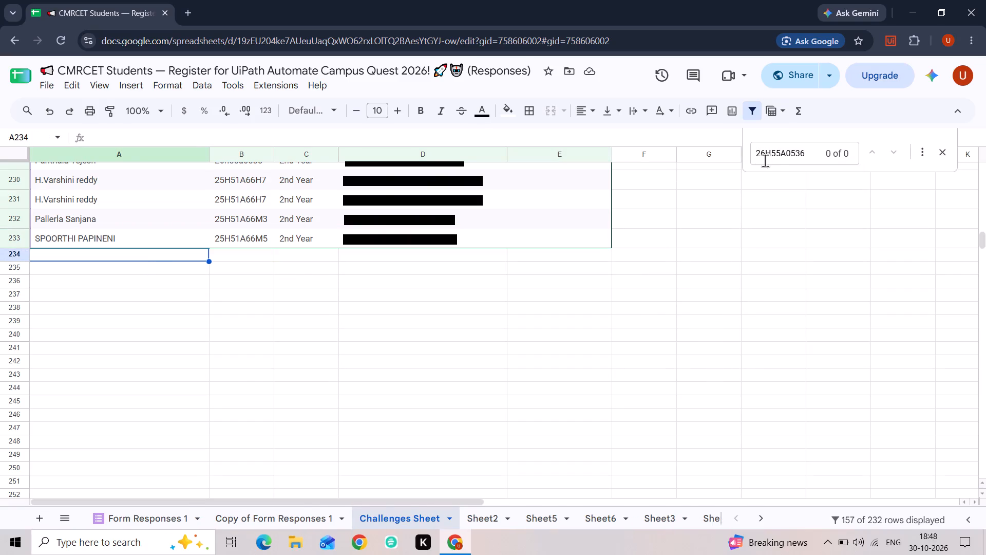
click(780, 159)
key(ctrl+a)
key(ctrl+c)
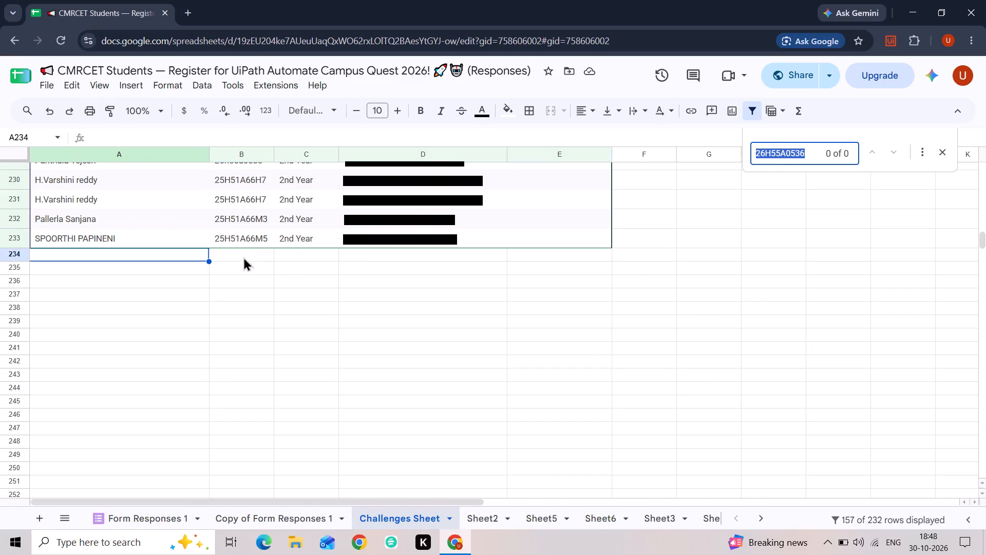
click(243, 248)
click(243, 256)
key(ctrl+v)
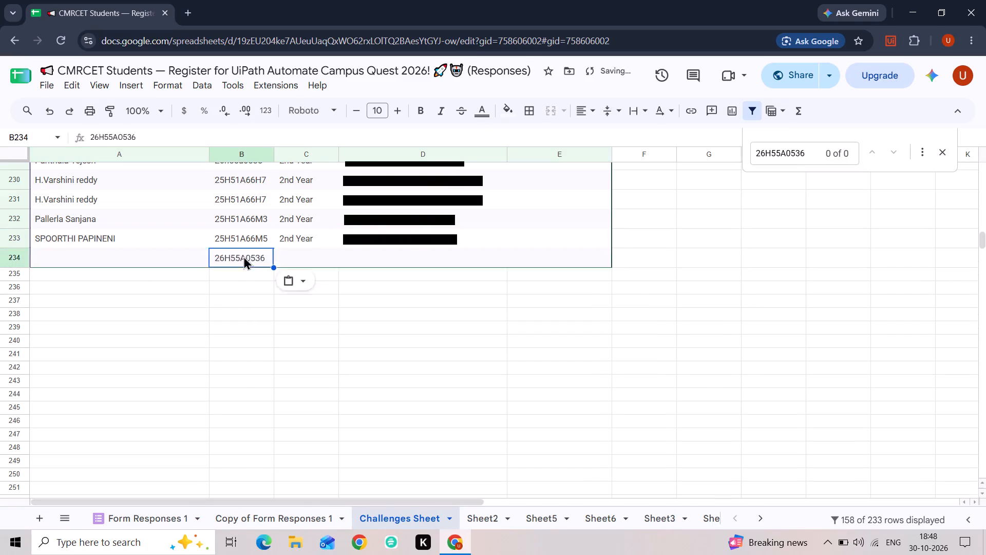
Enter the new student's name in column A of row 234 and begin the year entry in column C with "2nd".
click(140, 257)
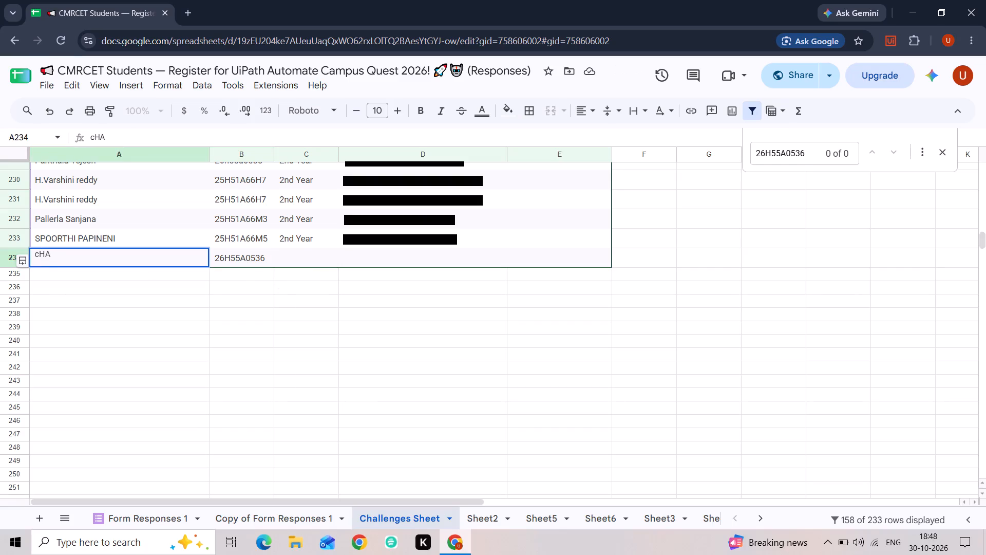
key(BackSpace)
key(BackSpace)
key(BackSpace)
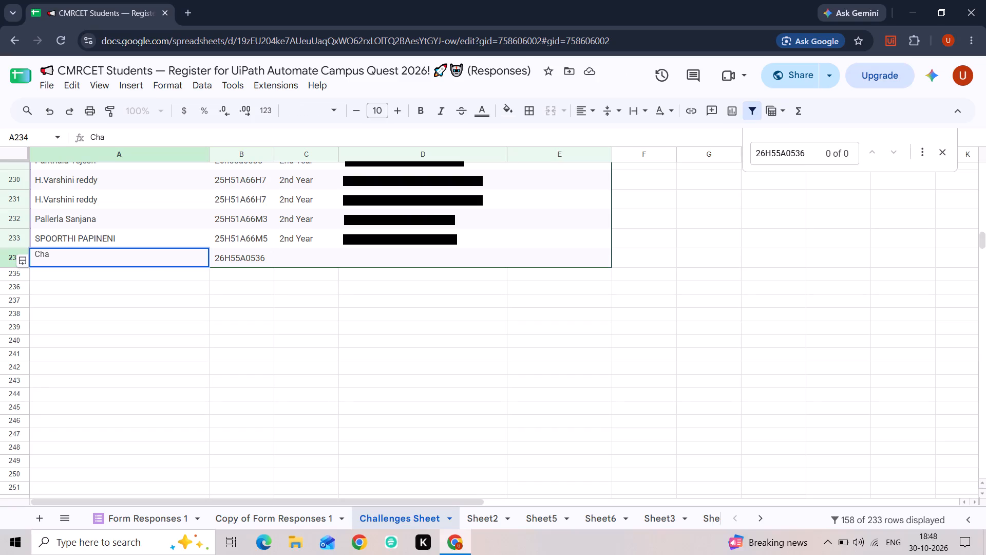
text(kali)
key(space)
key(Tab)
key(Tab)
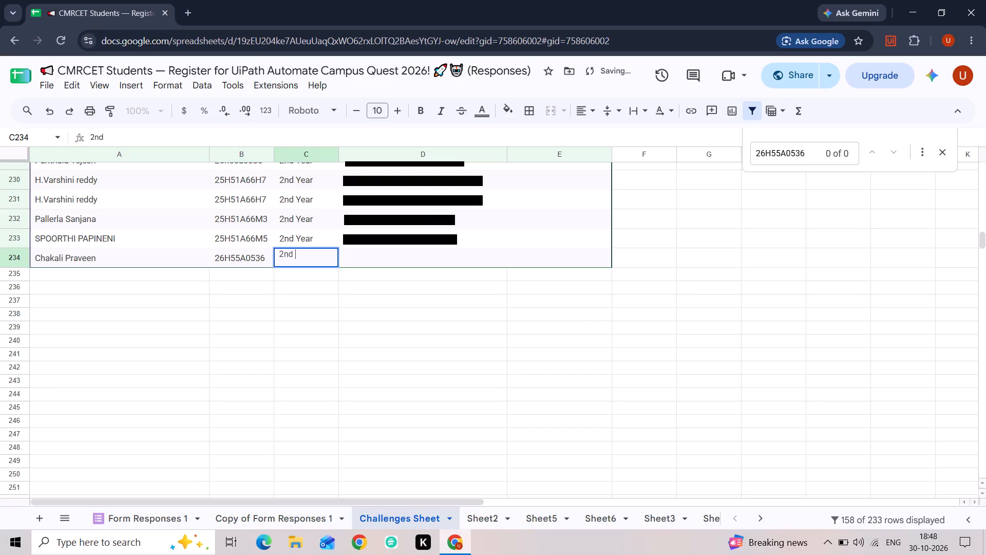
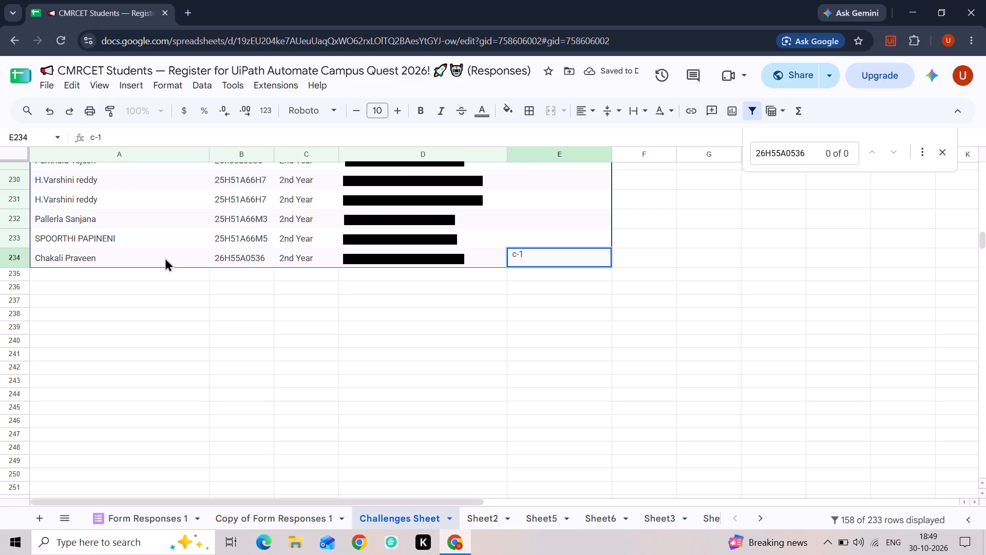
Replace the sheet search text with the previously copied roll number of the student in row 224.
click(812, 151)
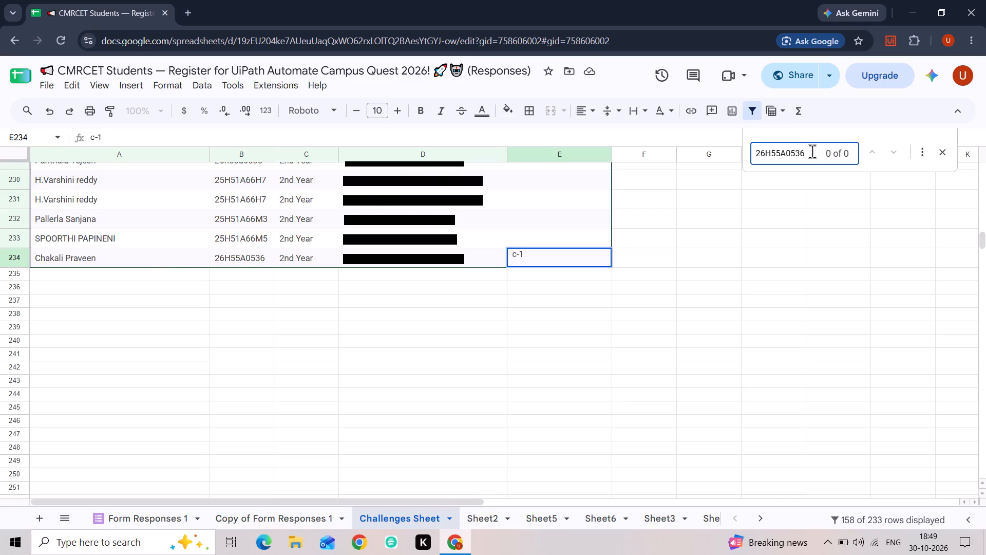
key(BackSpace)
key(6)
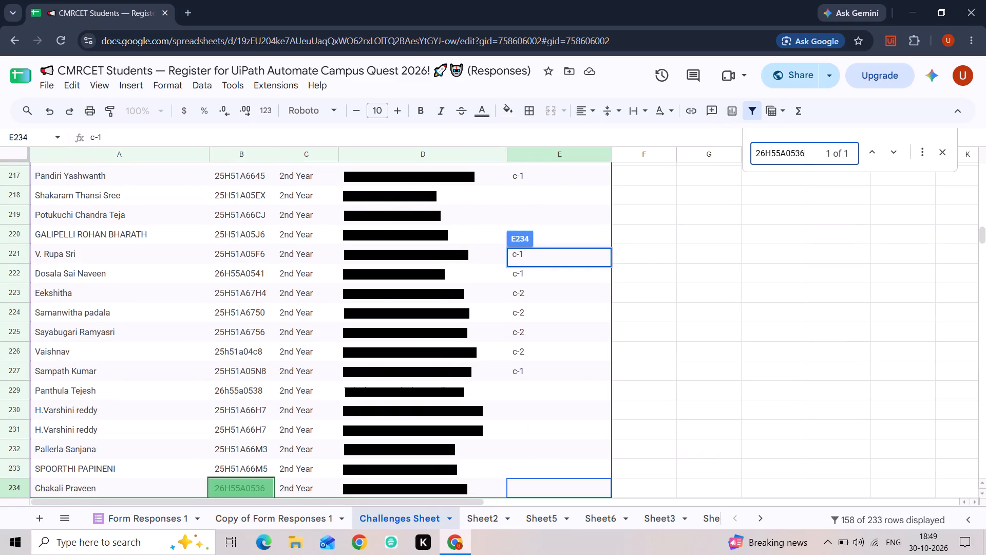
key(BackSpace)
key(BackSpace)
key(BackSpace)
key(BackSpace)
key(BackSpace)
key(BackSpace)
key(BackSpace)
key(BackSpace)
key(BackSpace)
key(BackSpace)
key(BackSpace)
key(BackSpace)
key(BackSpace)
key(BackSpace)
key(BackSpace)
key(BackSpace)
key(BackSpace)
key(BackSpace)
key(BackSpace)
key(BackSpace)
key(super+v)
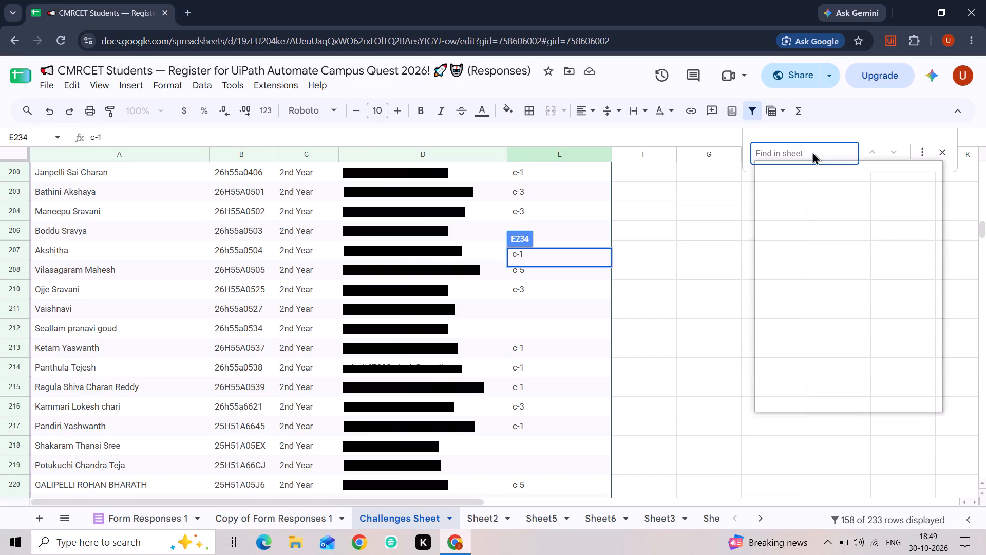
click(808, 259)
key(ctrl+v)
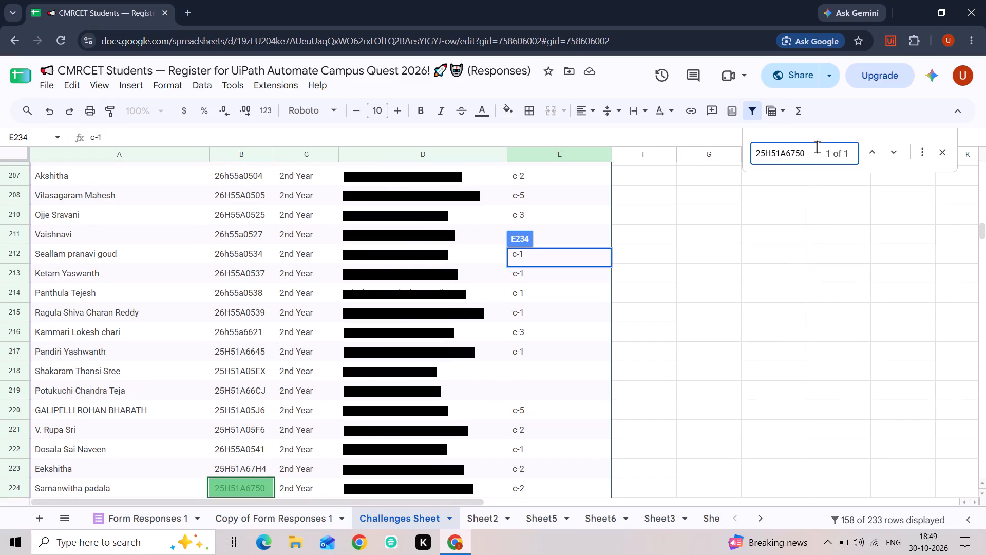
Search the sheet for the roll number of the student in row 186, and close the search.
key(BackSpace)
key(BackSpace)
key(BackSpace)
key(BackSpace)
key(BackSpace)
key(BackSpace)
key(BackSpace)
key(BackSpace)
key(BackSpace)
key(BackSpace)
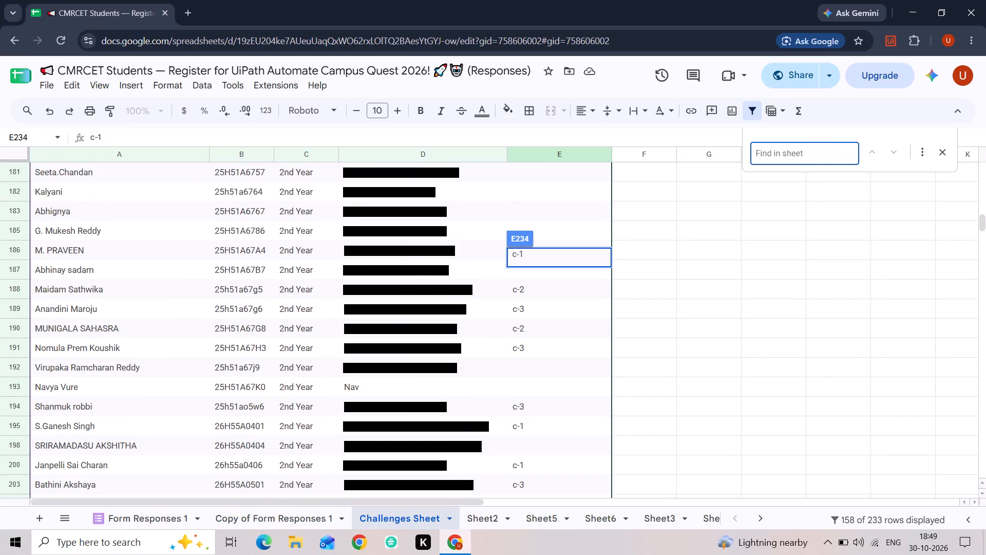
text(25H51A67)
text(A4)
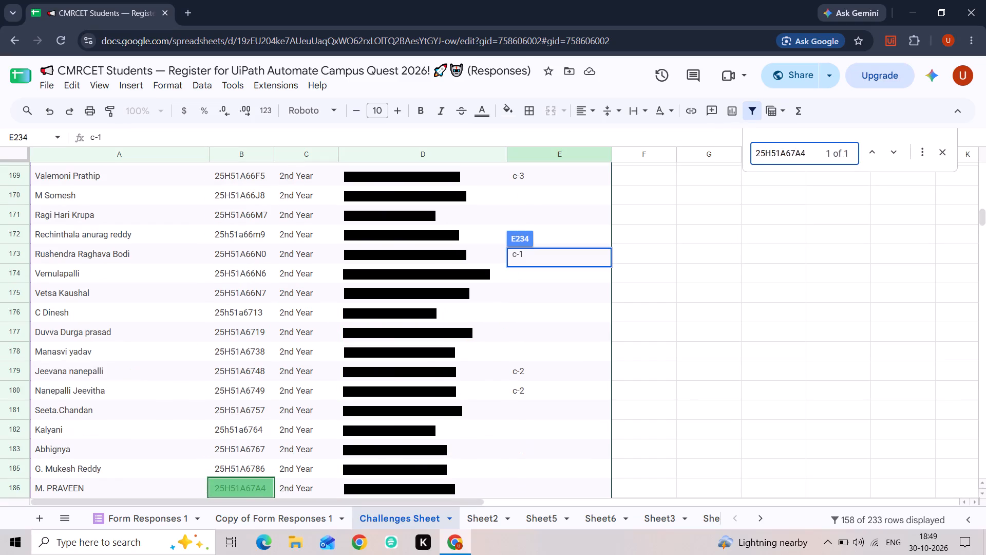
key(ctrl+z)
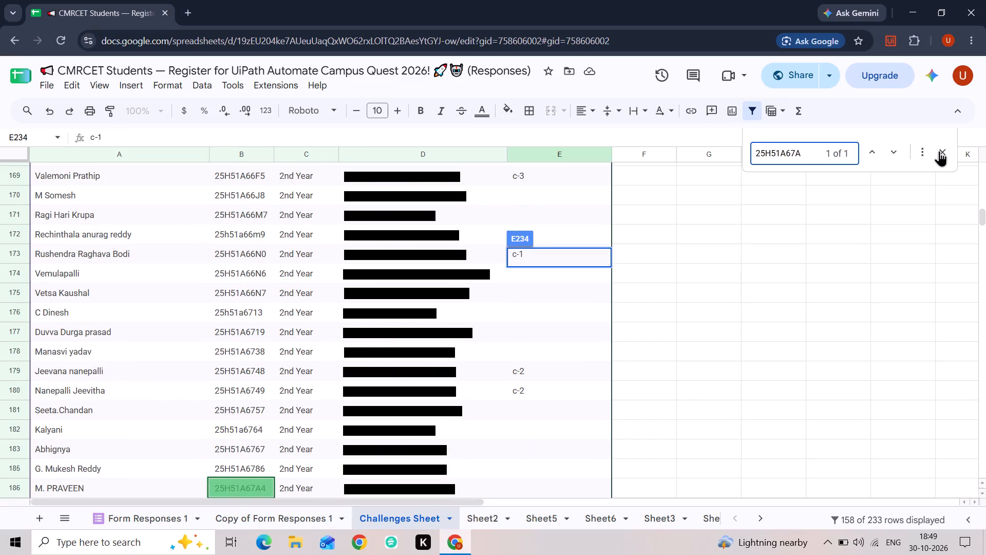
click(941, 151)
click(695, 303)
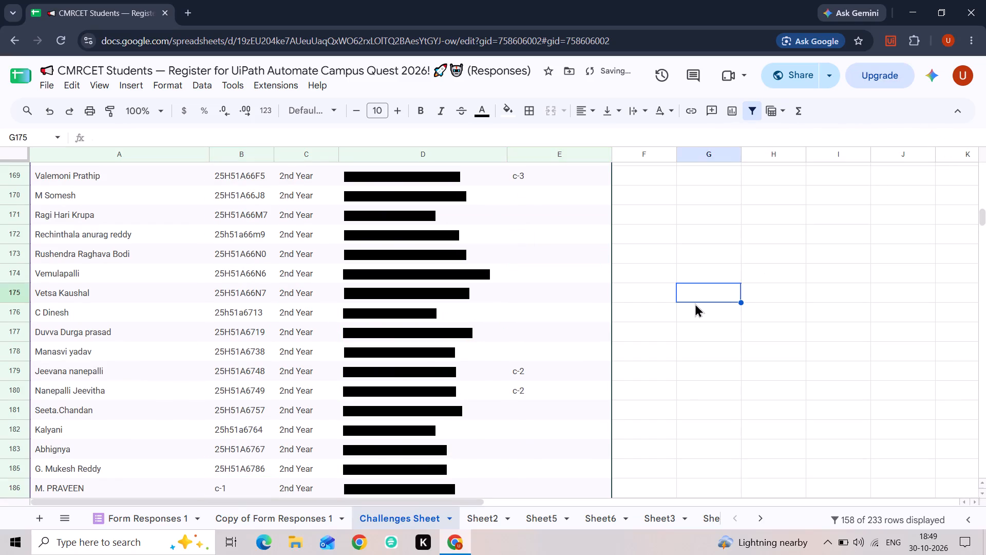
Re-enter the searched roll number in column B of row 186.
scroll(599, 292, down, 1)
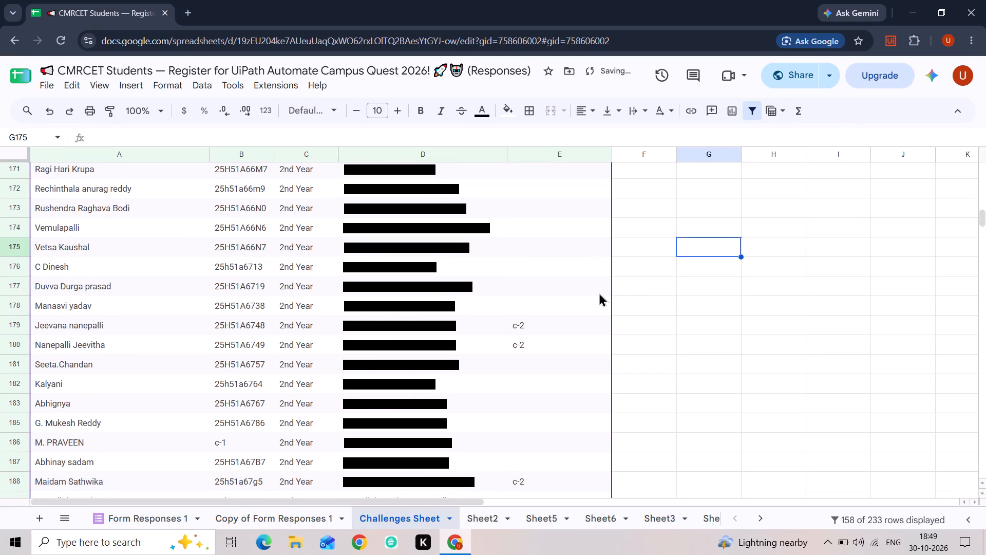
click(248, 440)
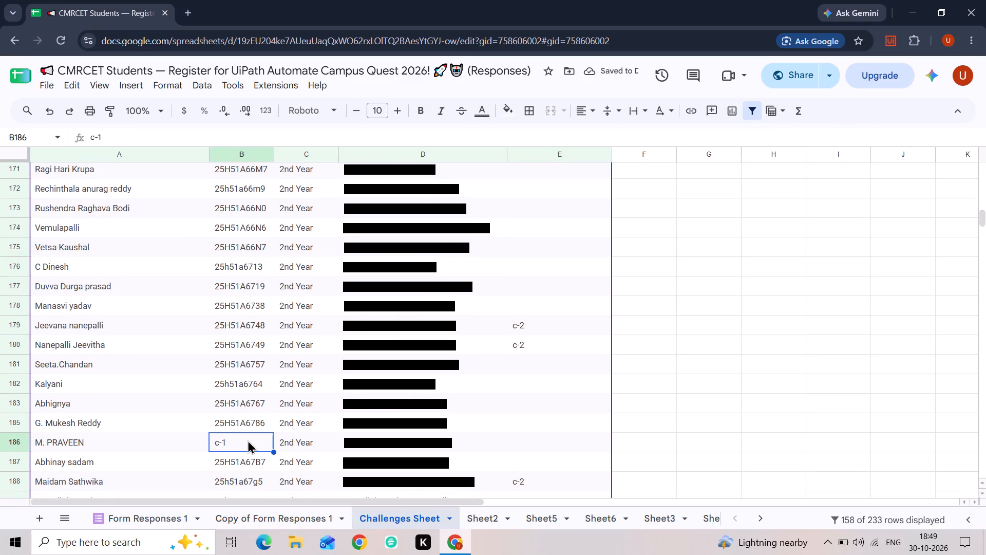
double_click(248, 440)
key(BackSpace)
key(BackSpace)
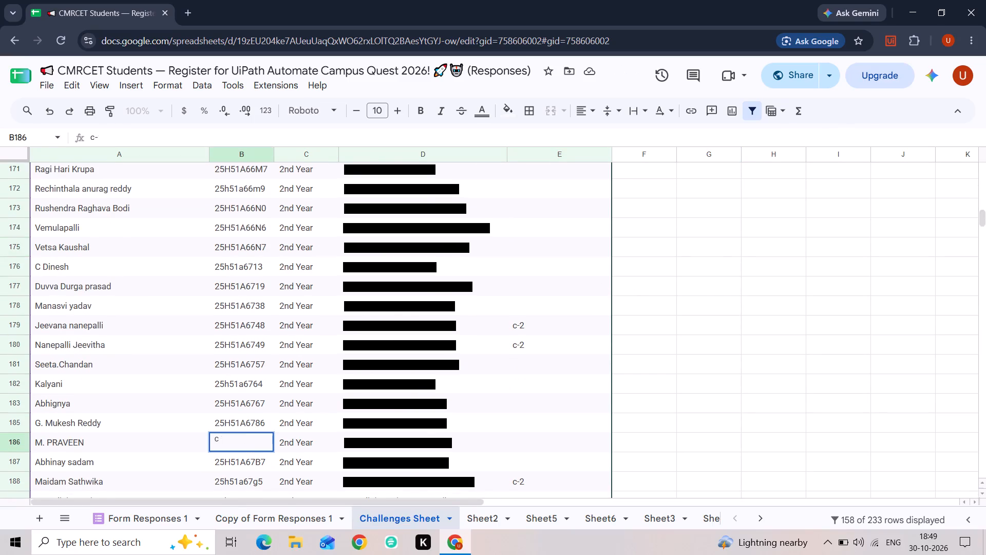
key(BackSpace)
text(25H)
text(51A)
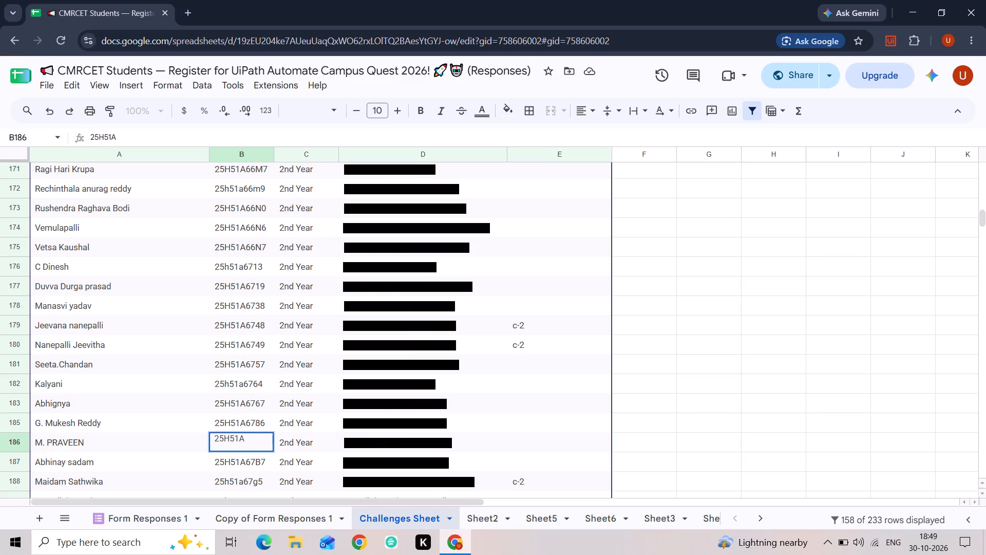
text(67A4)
Enter c-2 as the assigned challenge in column E of row 186.
click(518, 439)
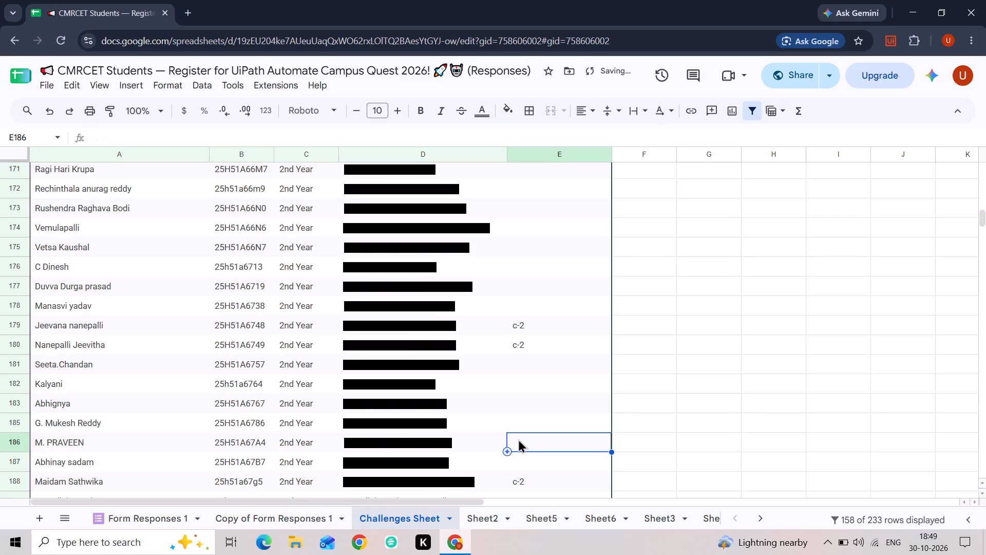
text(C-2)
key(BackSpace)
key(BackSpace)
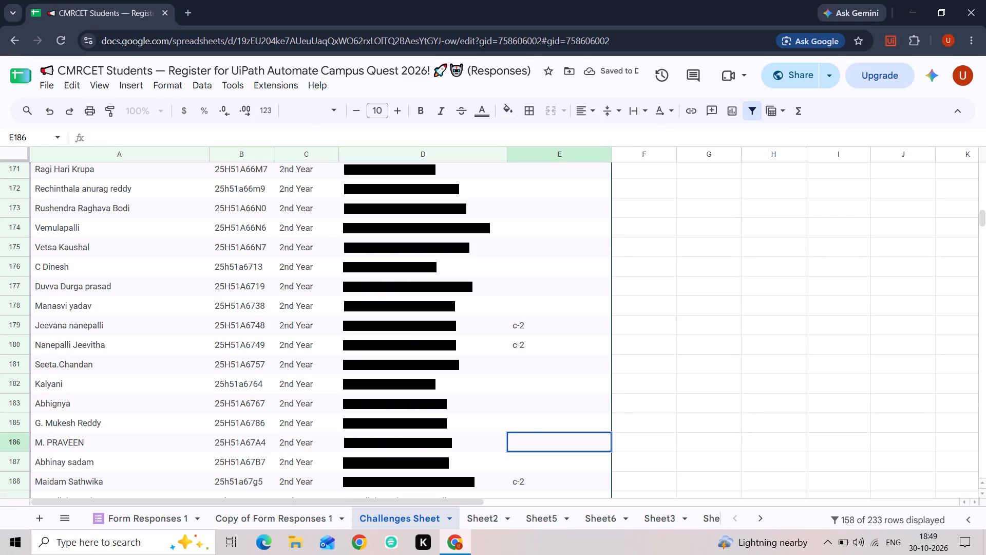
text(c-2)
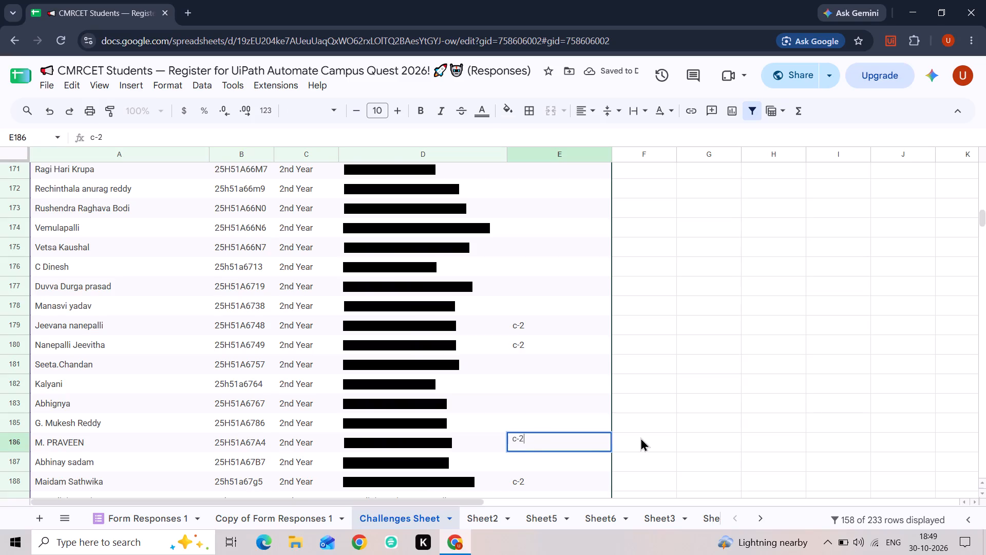
click(640, 437)
Search the sheet for the roll number of the student in row 226.
scroll(640, 437, down, 1)
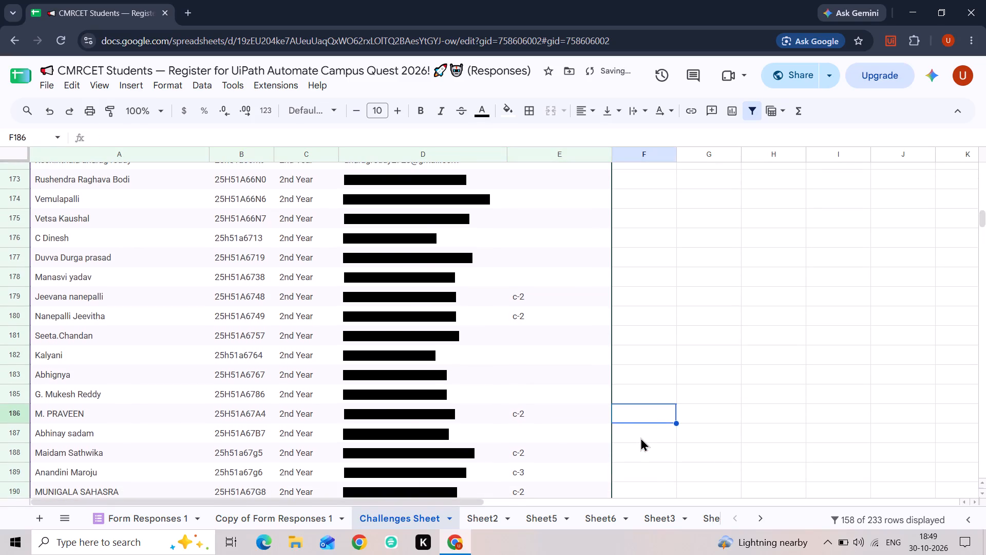
key(ctrl+f)
key(ctrl+v)
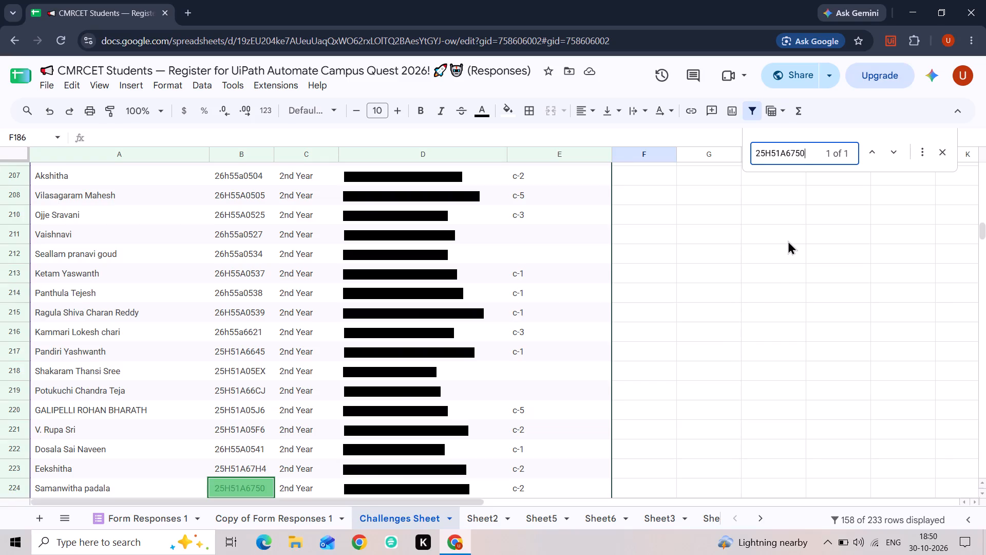
key(BackSpace)
key(BackSpace)
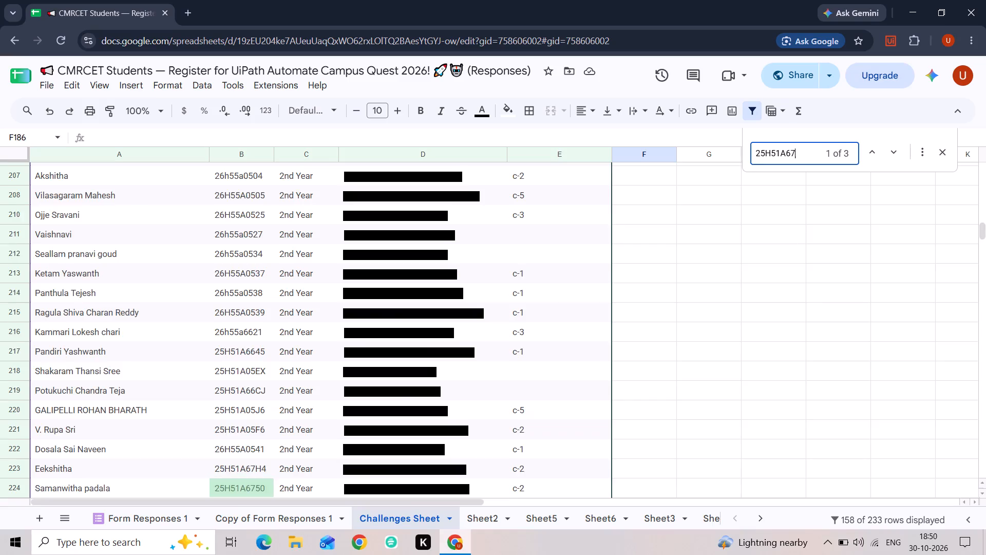
key(BackSpace)
key(BackSpace)
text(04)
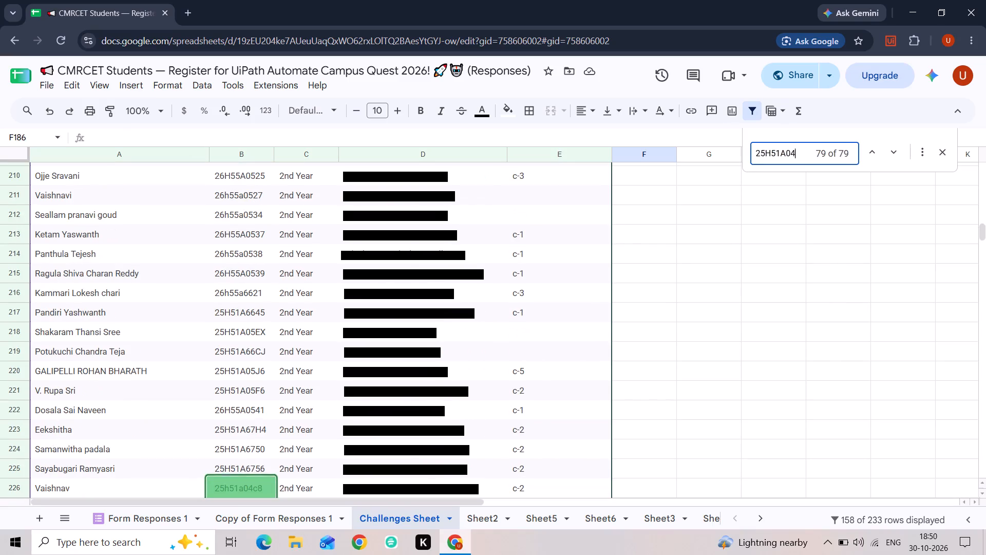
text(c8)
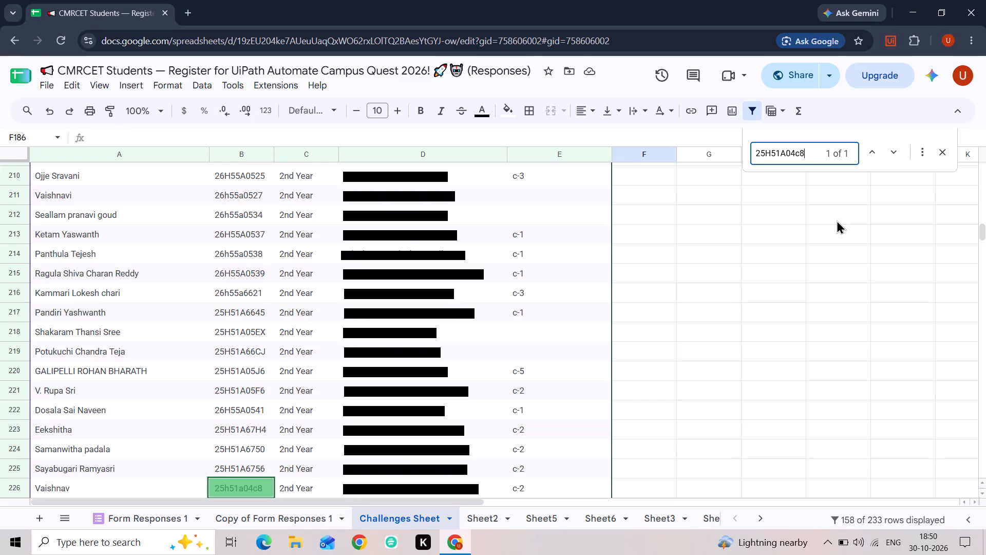
Search the sheet for the roll number with the same prefix, changing its last two characters to b4.
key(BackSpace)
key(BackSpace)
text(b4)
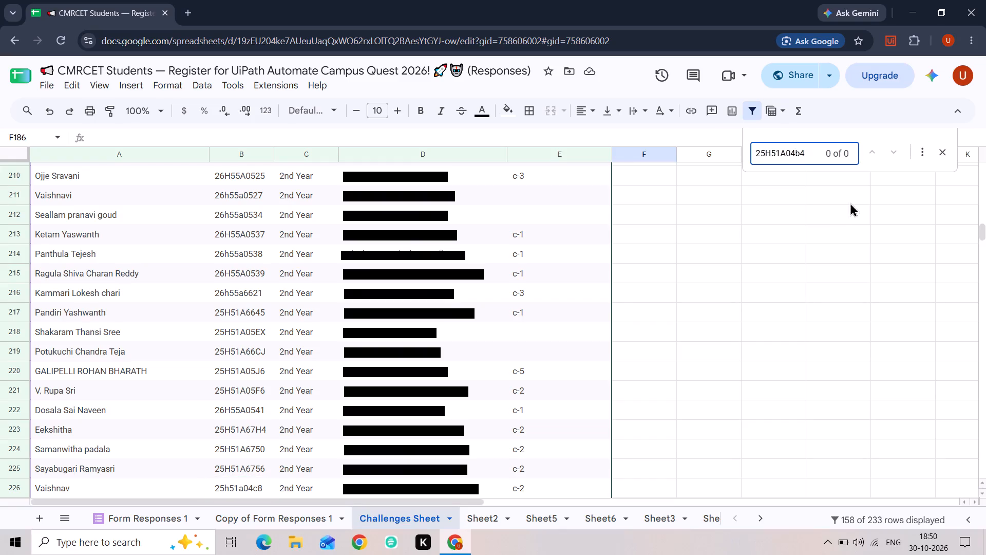
Copy the searched roll number into column B of row 235, the first empty row below the table, capitalising its ending as B4.
scroll(895, 221, down, 5)
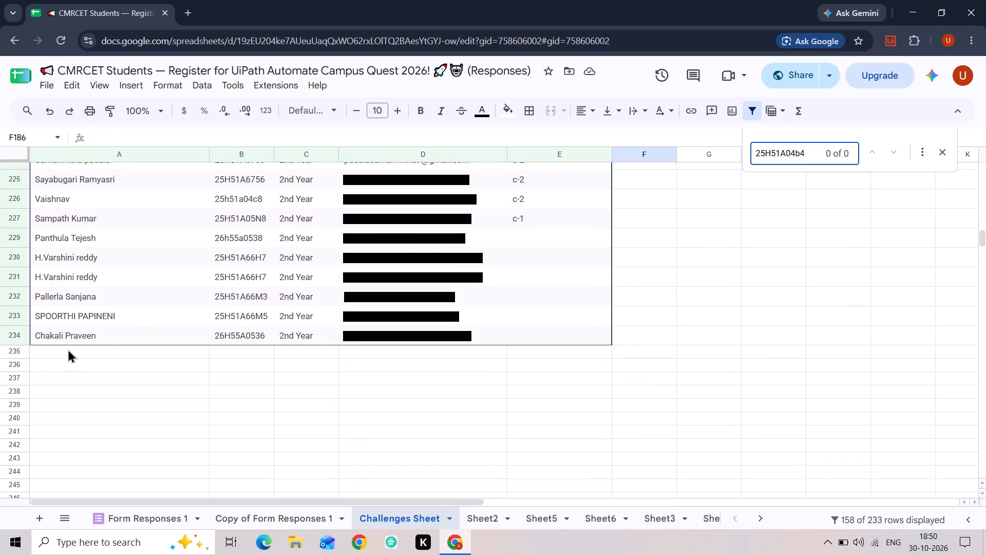
key(ctrl+a)
key(ctrl+c)
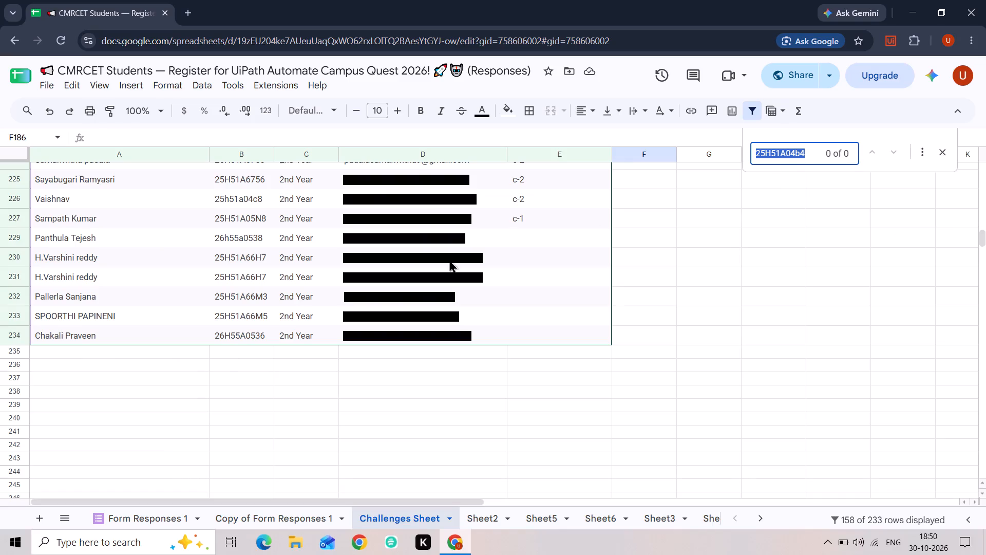
click(247, 349)
key(ctrl+v)
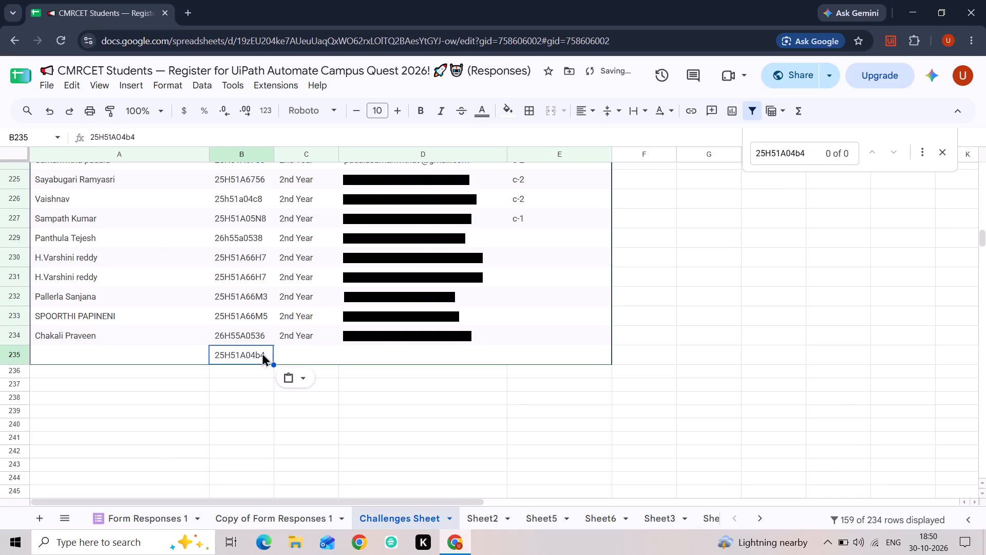
double_click(262, 353)
click(262, 353)
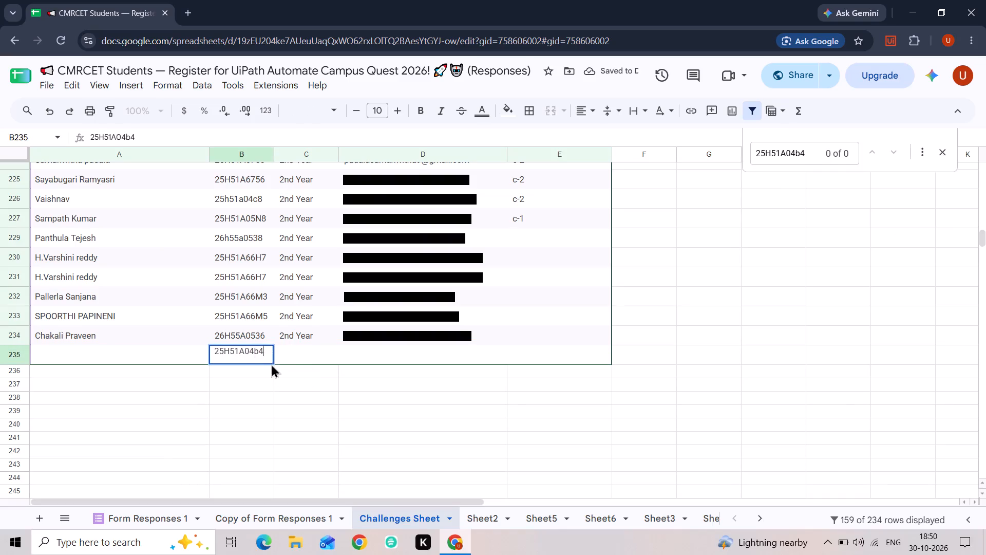
key(BackSpace)
key(BackSpace)
key(BackSpace)
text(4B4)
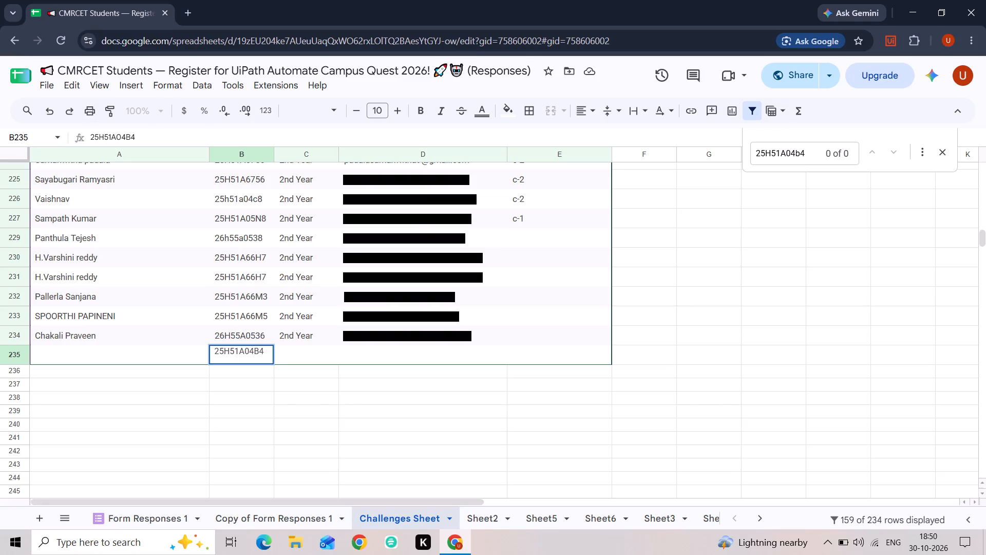
Enter the new student's name in column A of row 235 and "2nd year" in column C.
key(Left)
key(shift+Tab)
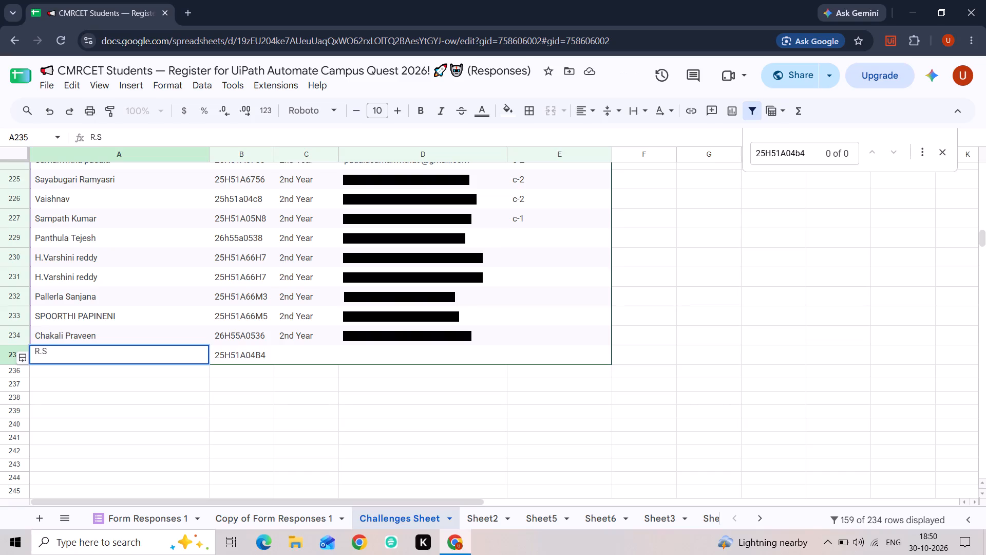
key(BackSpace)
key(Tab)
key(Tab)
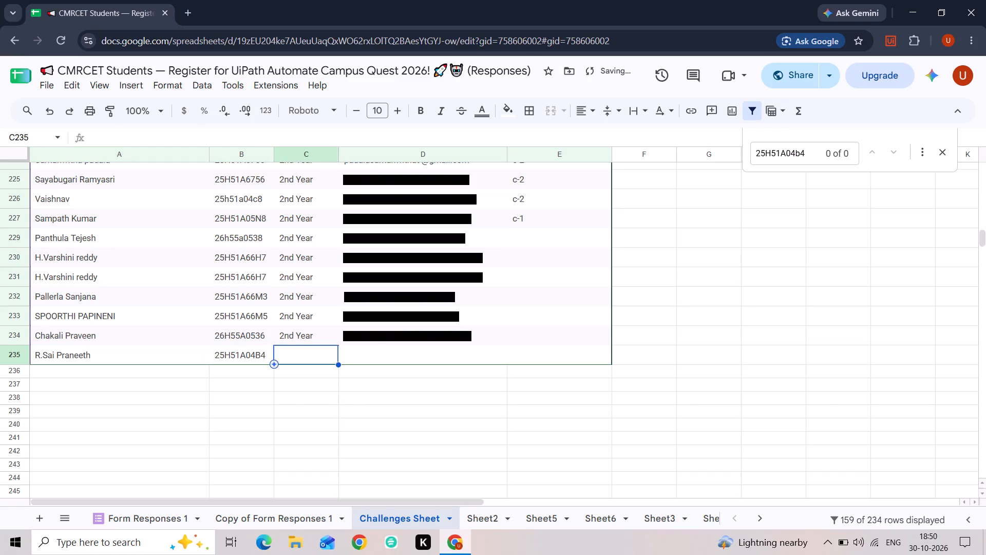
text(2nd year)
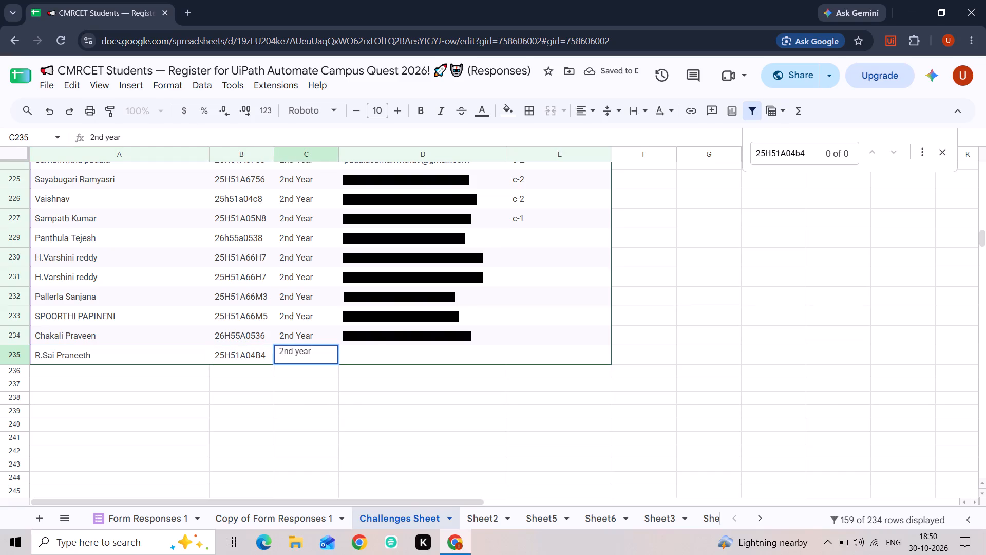
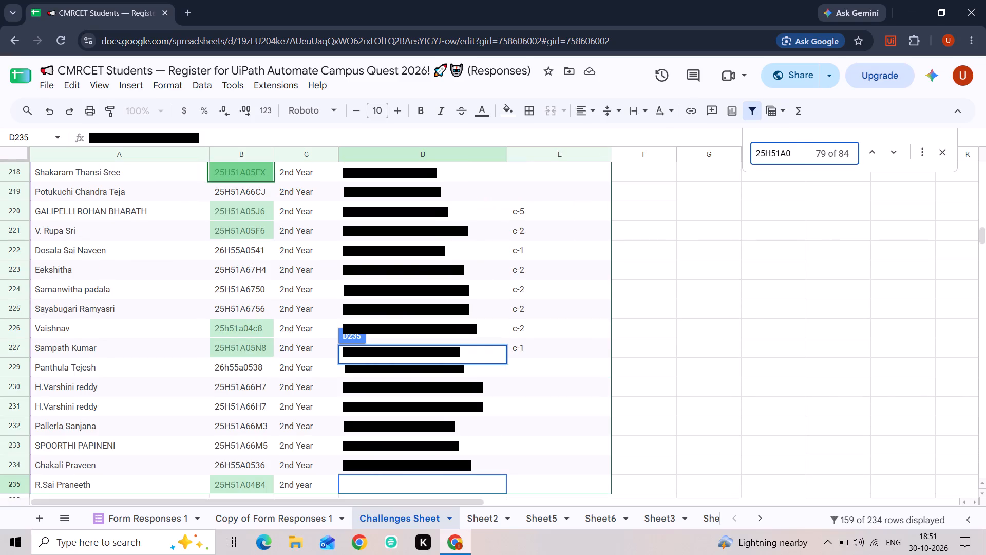
Search the sheet for the roll number, completing the partial search term with the ending 5J6.
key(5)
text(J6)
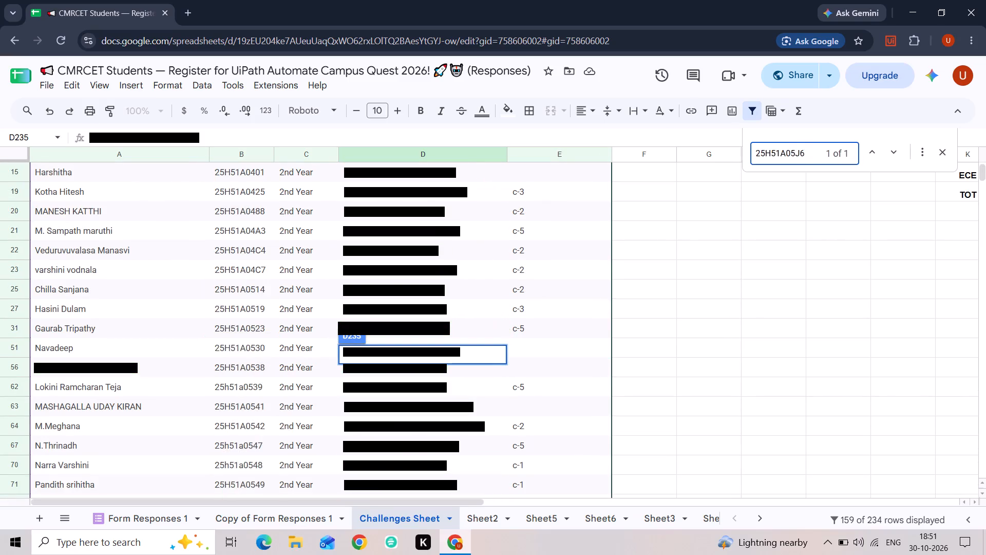
click(943, 156)
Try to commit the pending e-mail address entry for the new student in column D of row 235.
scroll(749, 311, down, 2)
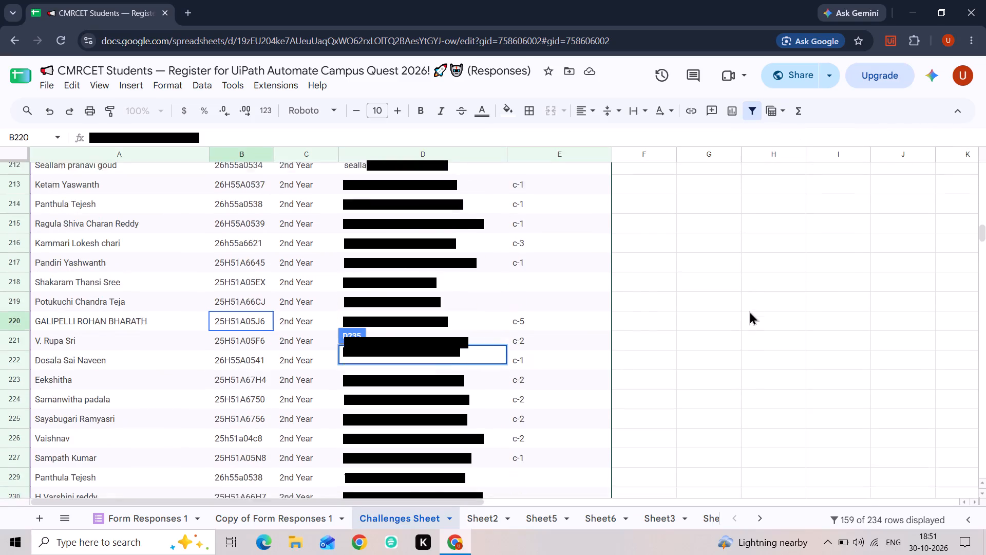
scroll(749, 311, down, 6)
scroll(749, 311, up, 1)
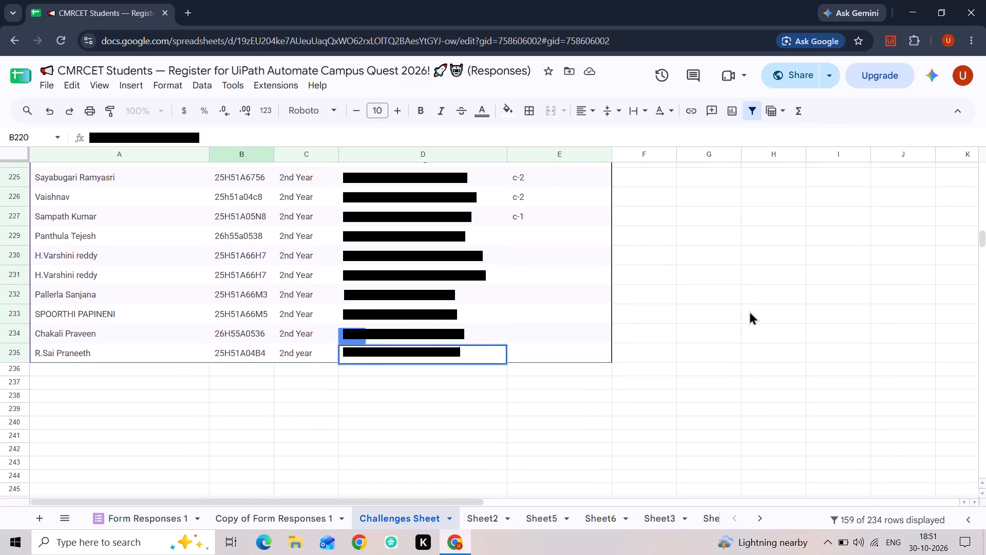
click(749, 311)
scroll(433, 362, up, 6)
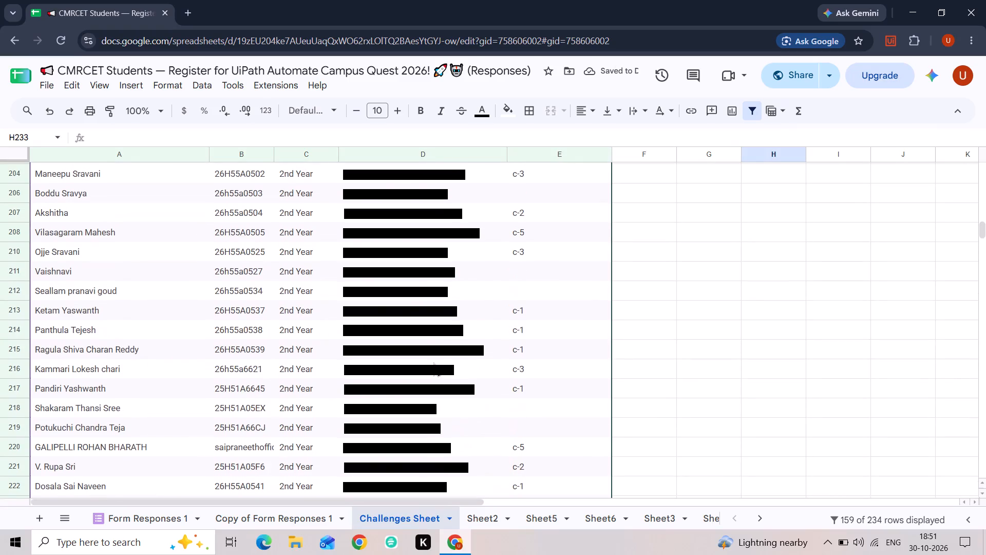
Search the sheet for the beginning of the new student's e-mail address.
key(ctrl+f)
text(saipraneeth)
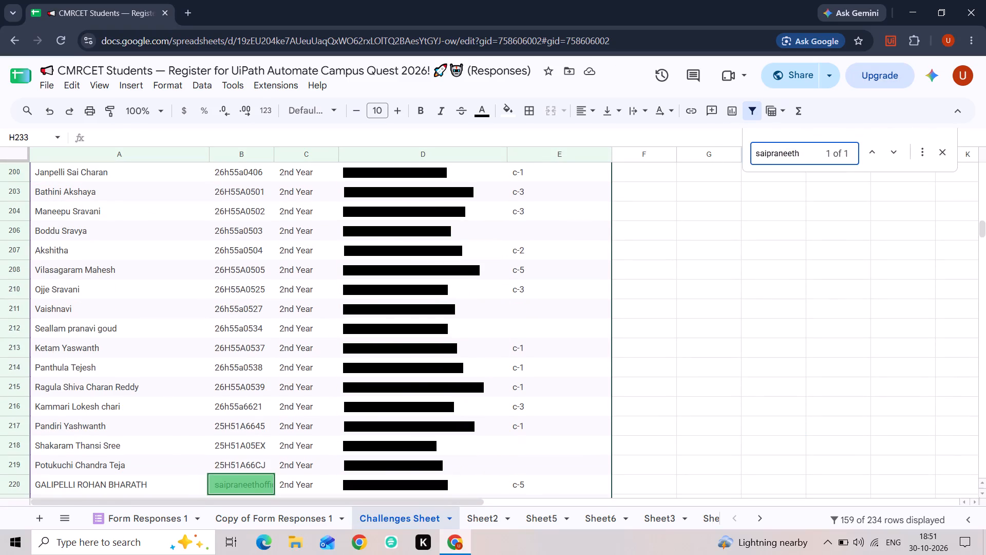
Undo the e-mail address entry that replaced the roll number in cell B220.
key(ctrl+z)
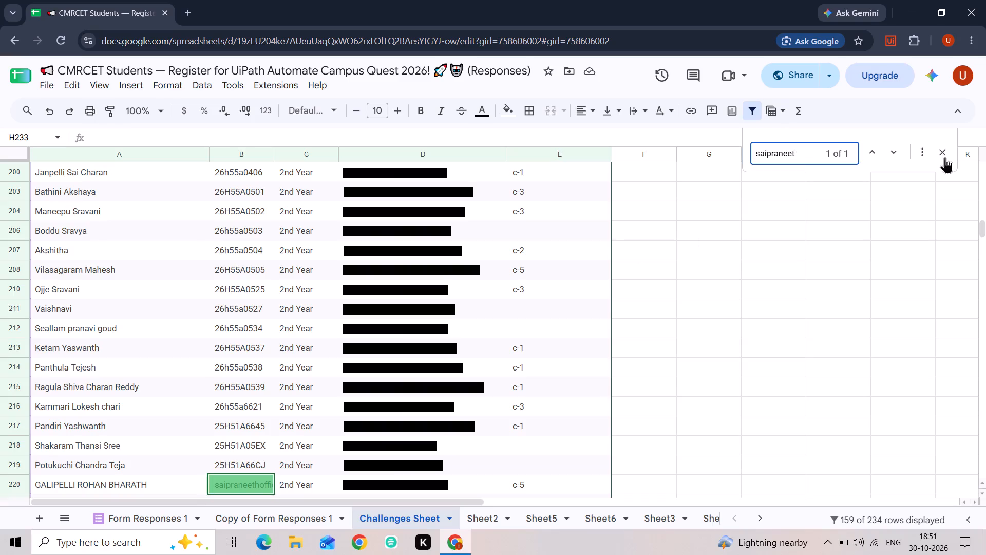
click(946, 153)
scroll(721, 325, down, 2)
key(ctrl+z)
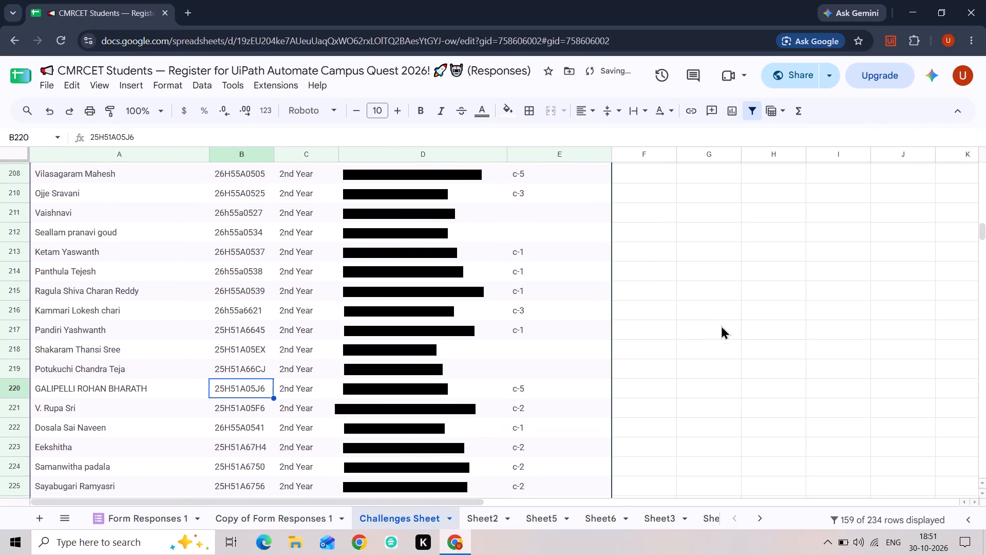
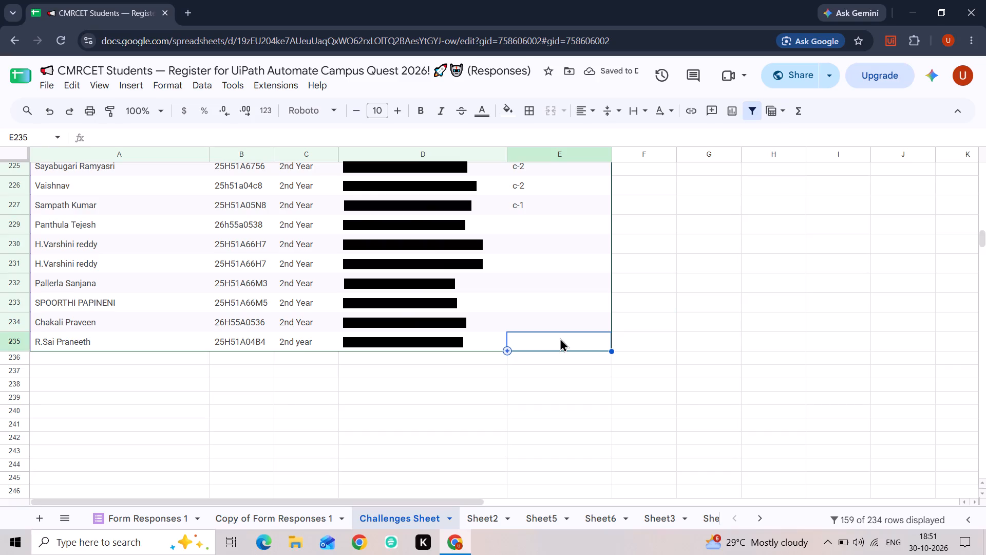
Enter c-2 as the assigned challenge for the student in row 235, in cell E235.
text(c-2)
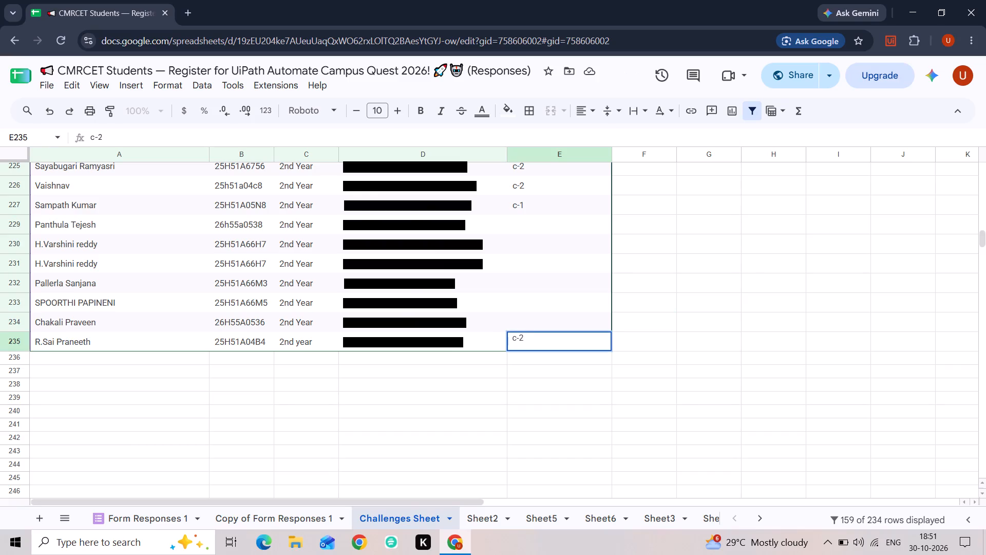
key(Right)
Start a new student record in row 236 with the student's name, roll number and 2nd Year in columns A to C.
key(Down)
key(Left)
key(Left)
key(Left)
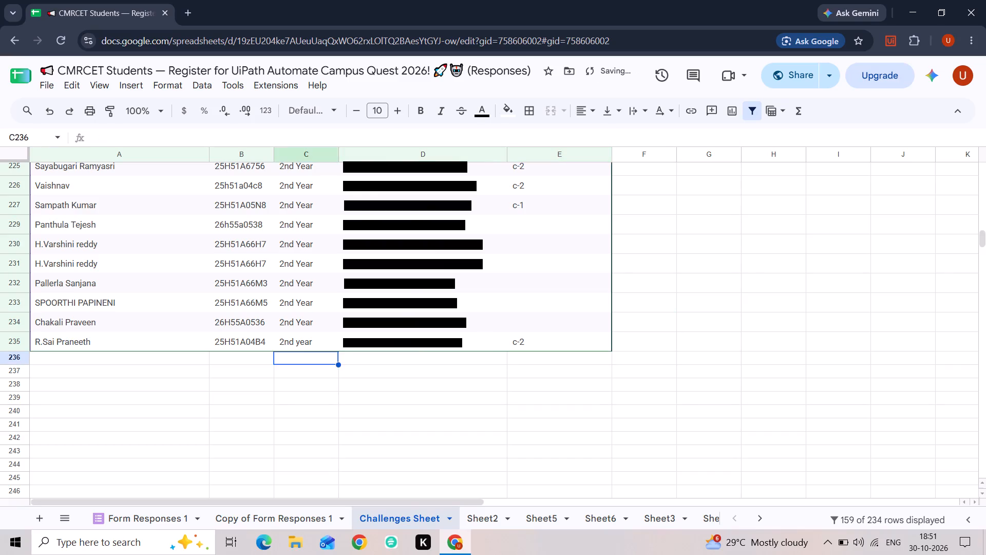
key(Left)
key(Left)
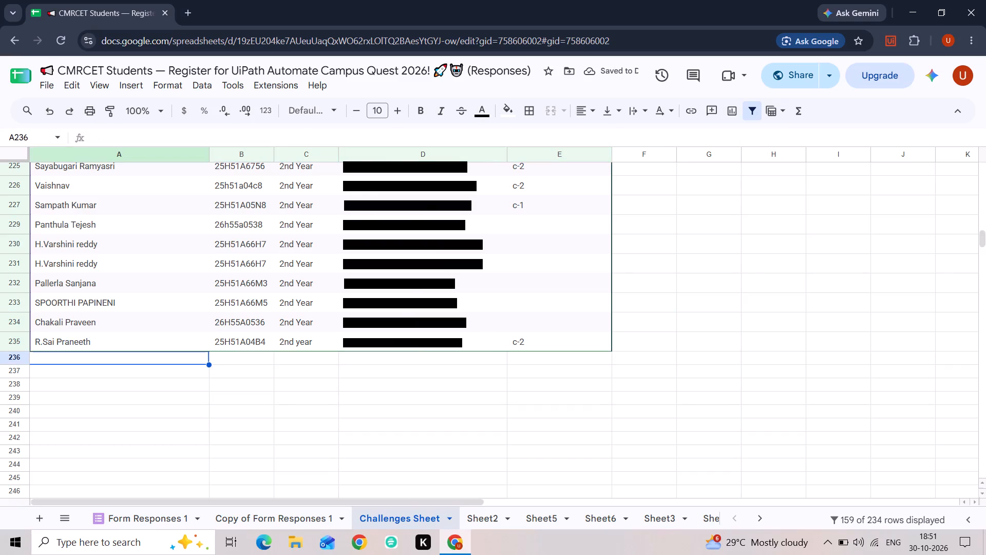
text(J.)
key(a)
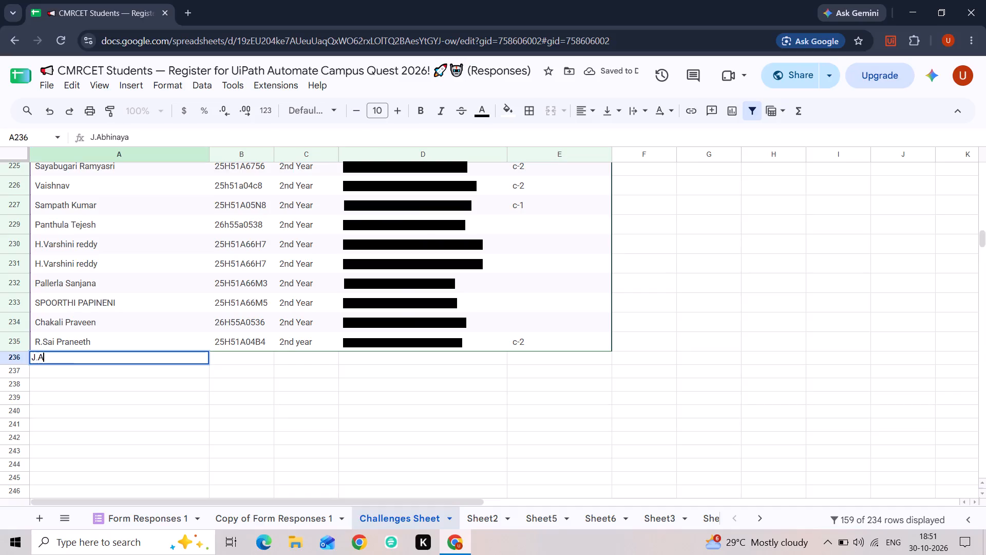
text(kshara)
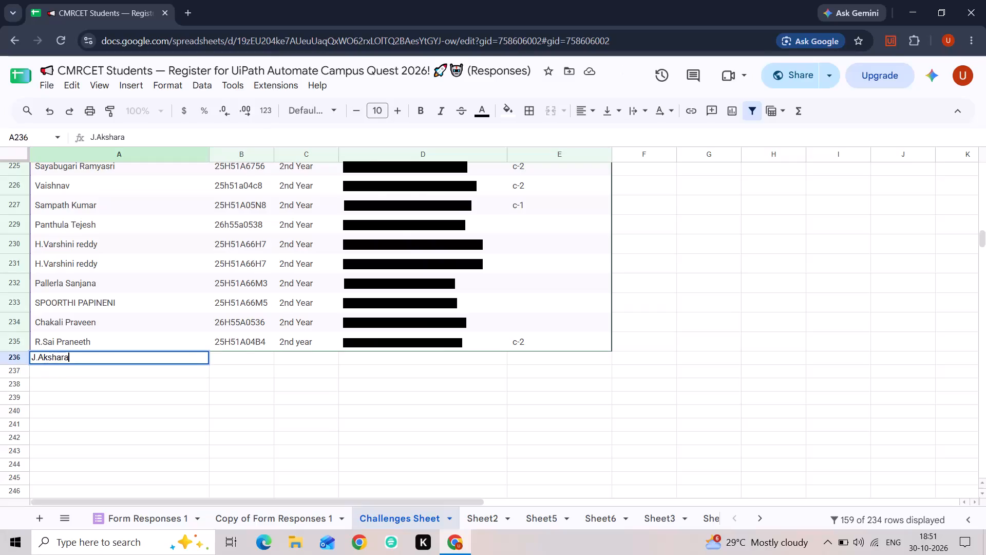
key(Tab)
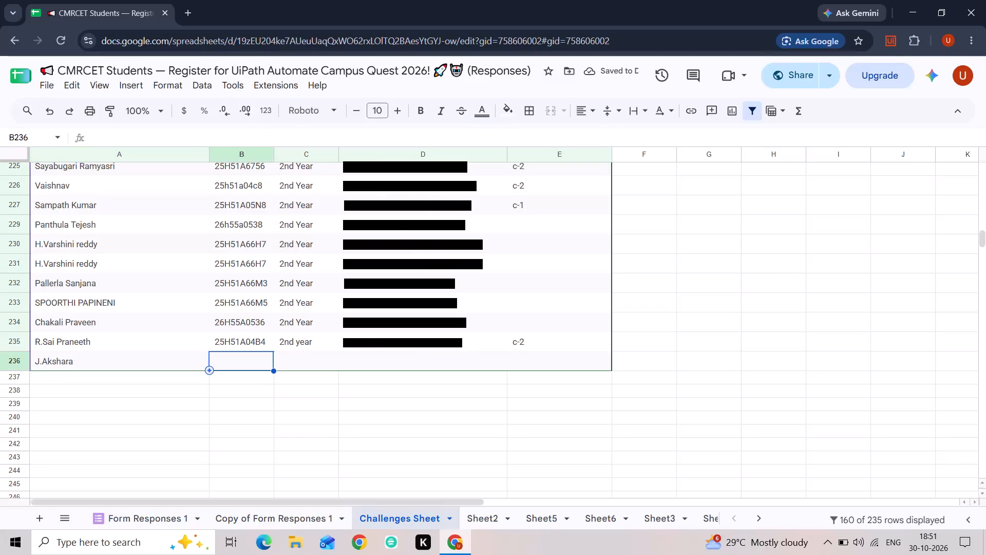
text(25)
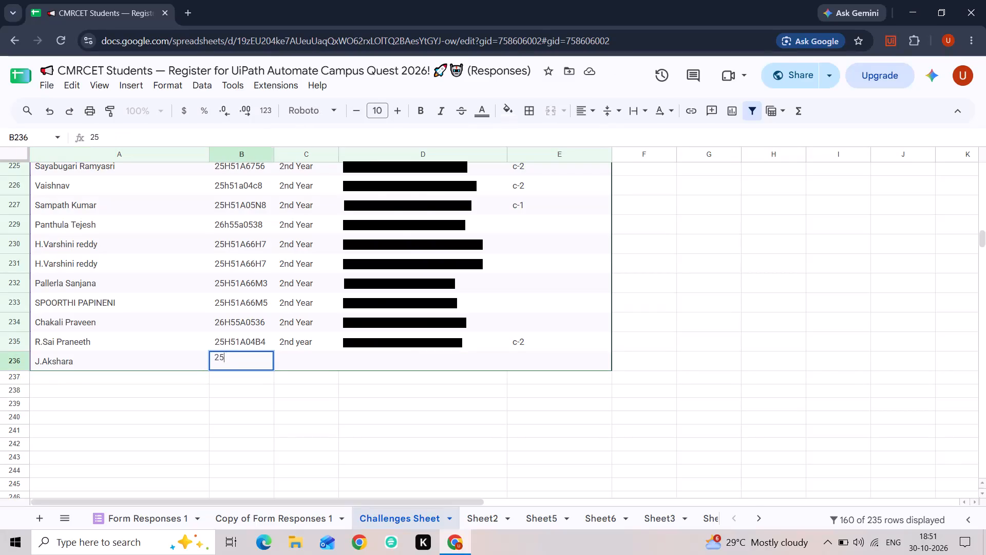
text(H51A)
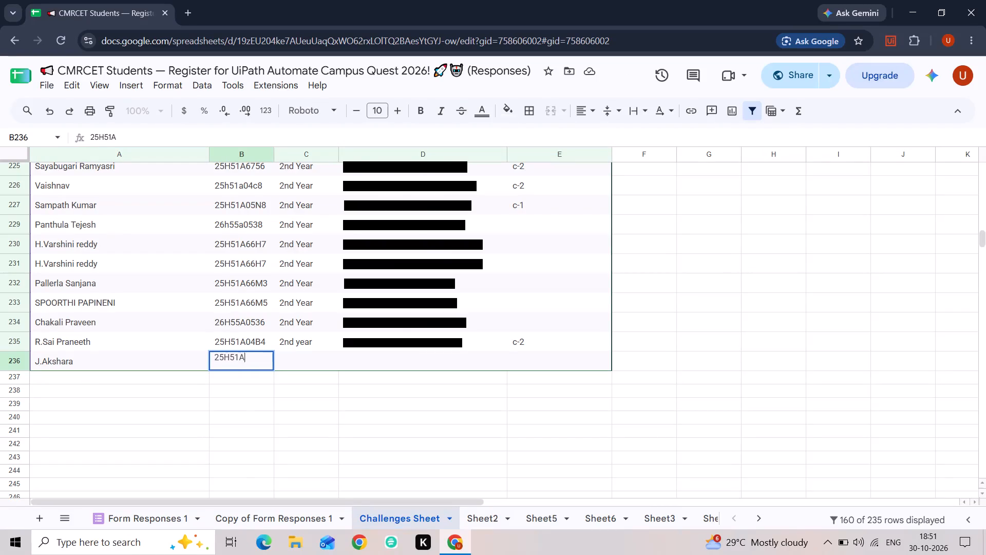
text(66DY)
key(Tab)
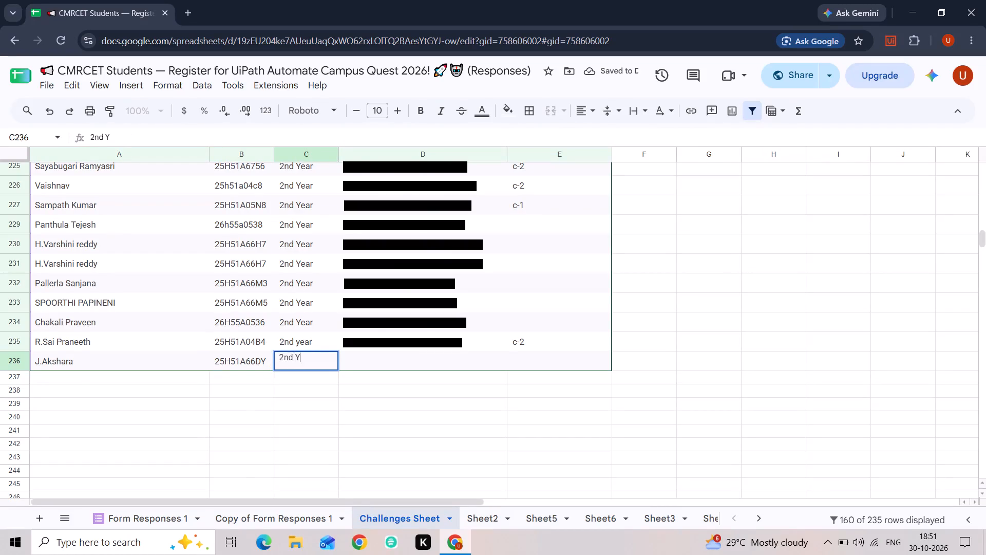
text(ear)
Clear the year entry in cell C235.
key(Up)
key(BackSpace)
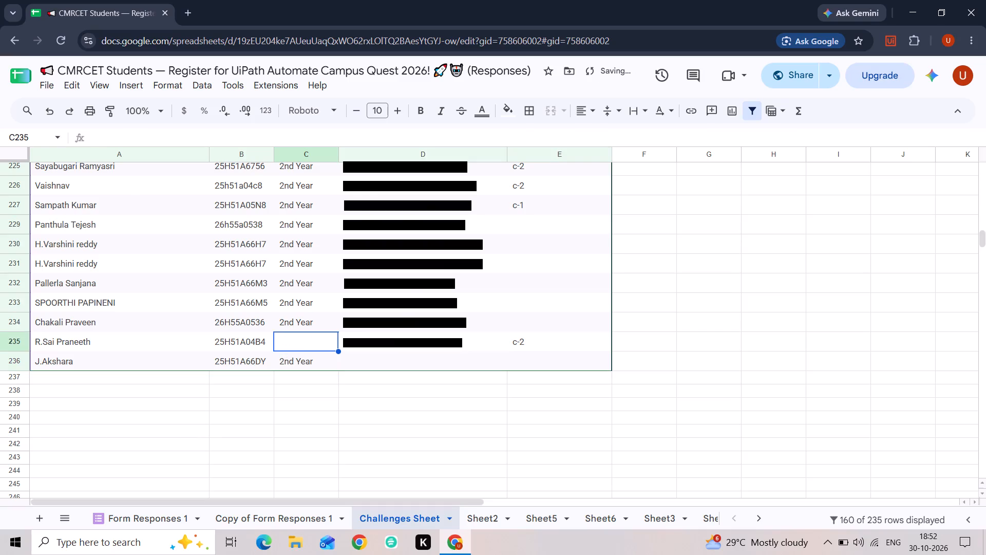
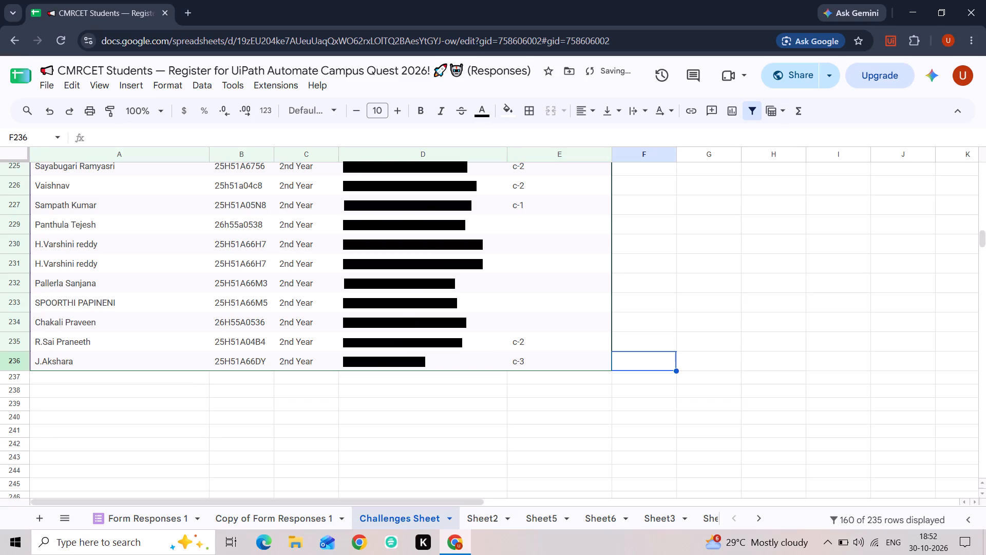
Start a new student record in row 237 with 2nd Year, the student's e-mail address and assigned challenge c-1 in columns C to E.
key(Down)
key(Left)
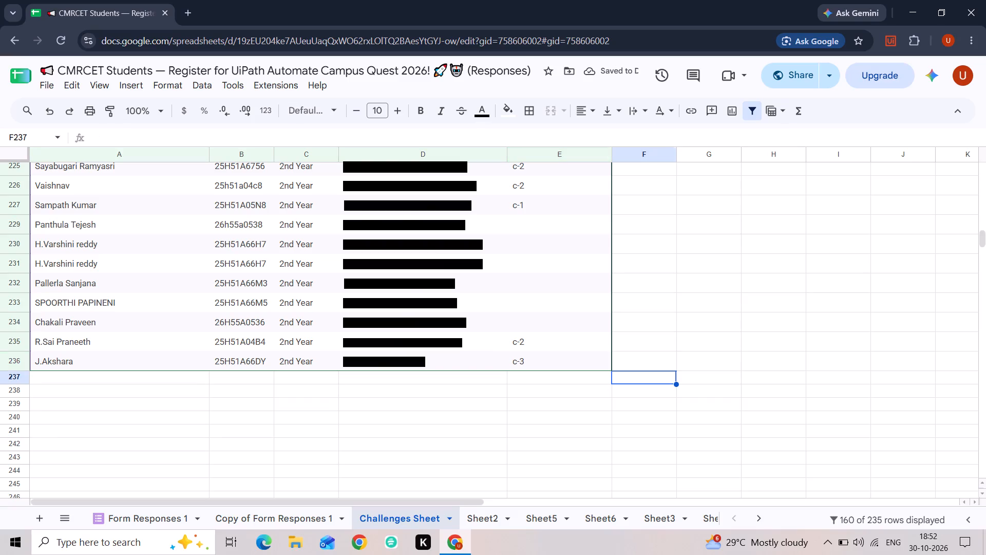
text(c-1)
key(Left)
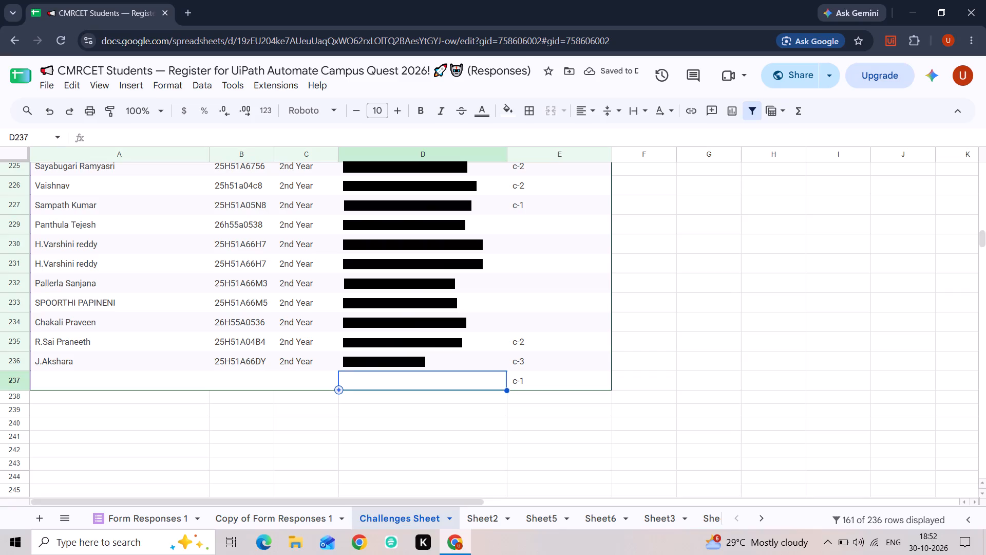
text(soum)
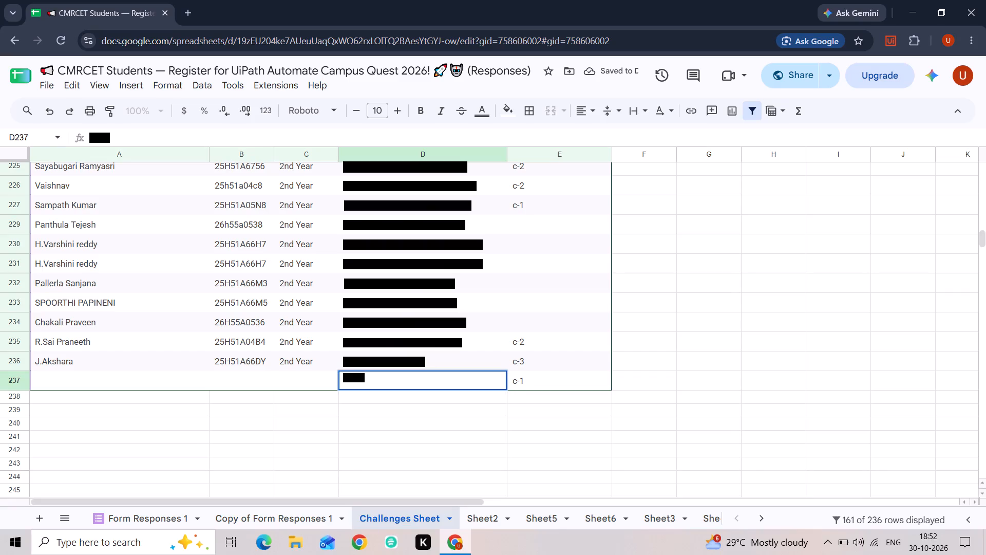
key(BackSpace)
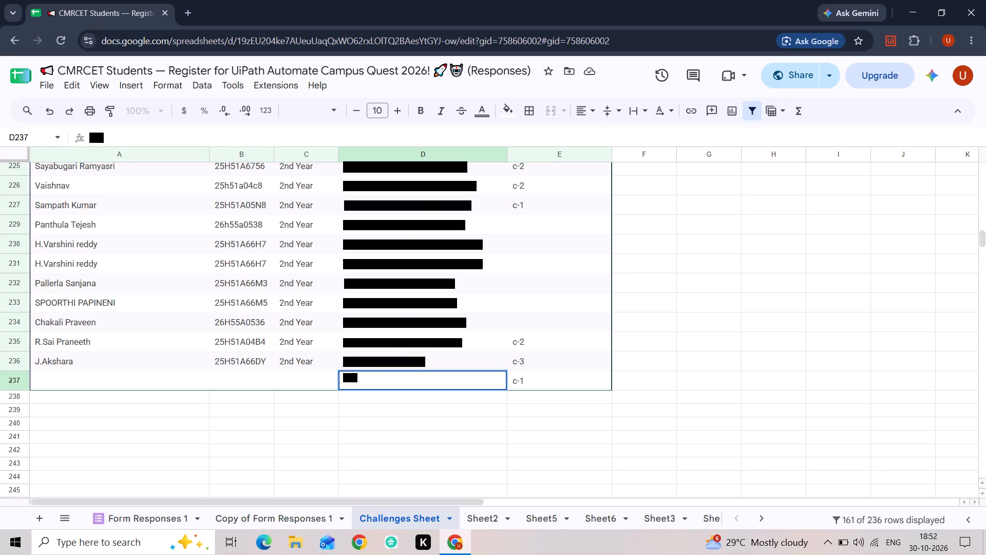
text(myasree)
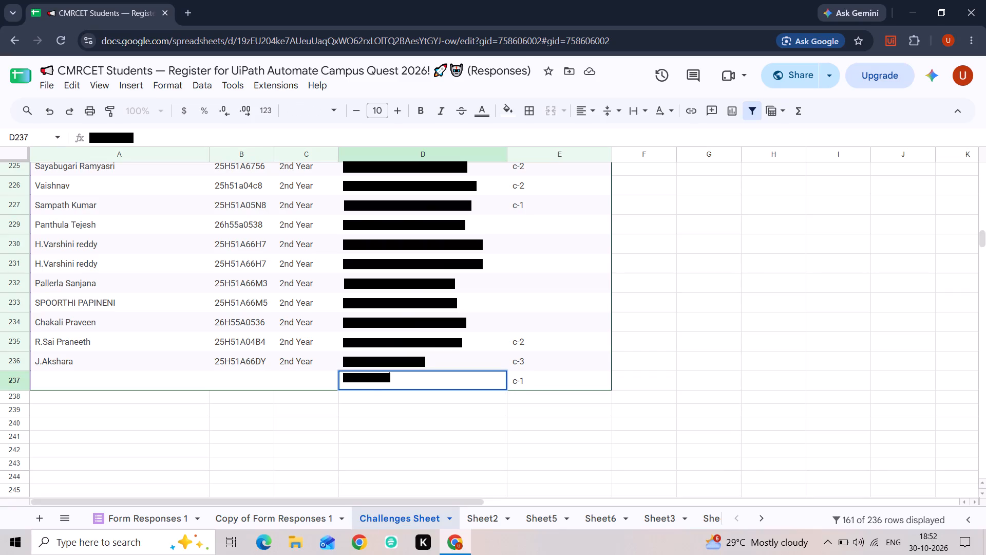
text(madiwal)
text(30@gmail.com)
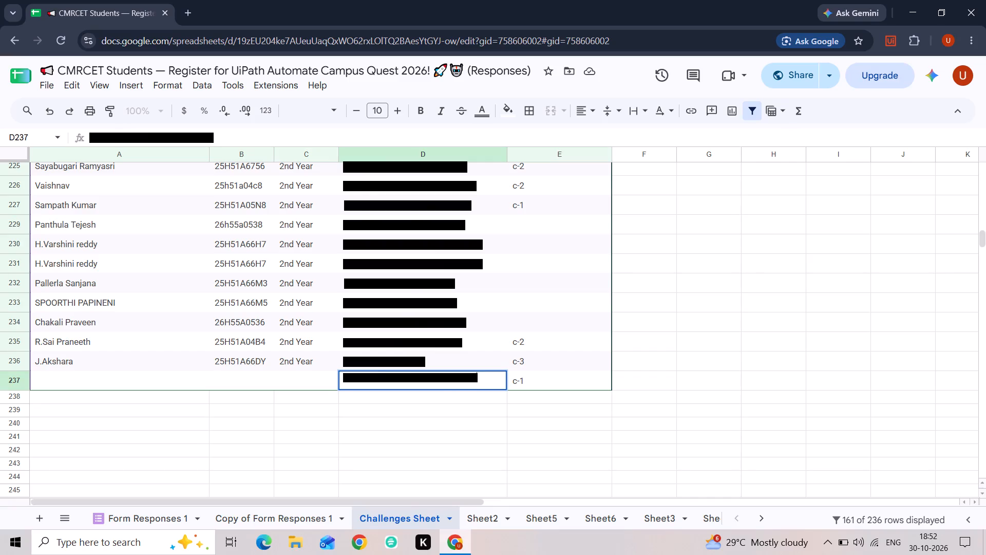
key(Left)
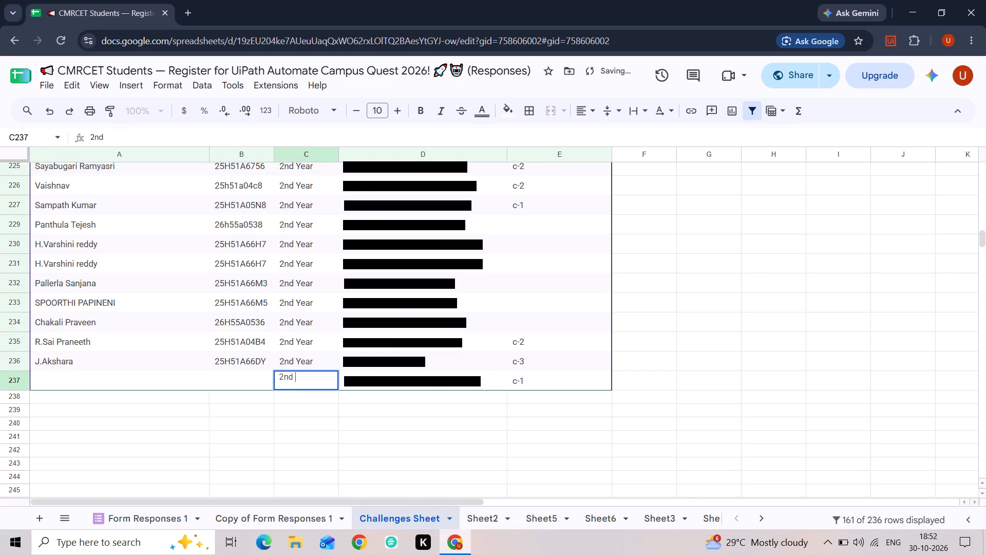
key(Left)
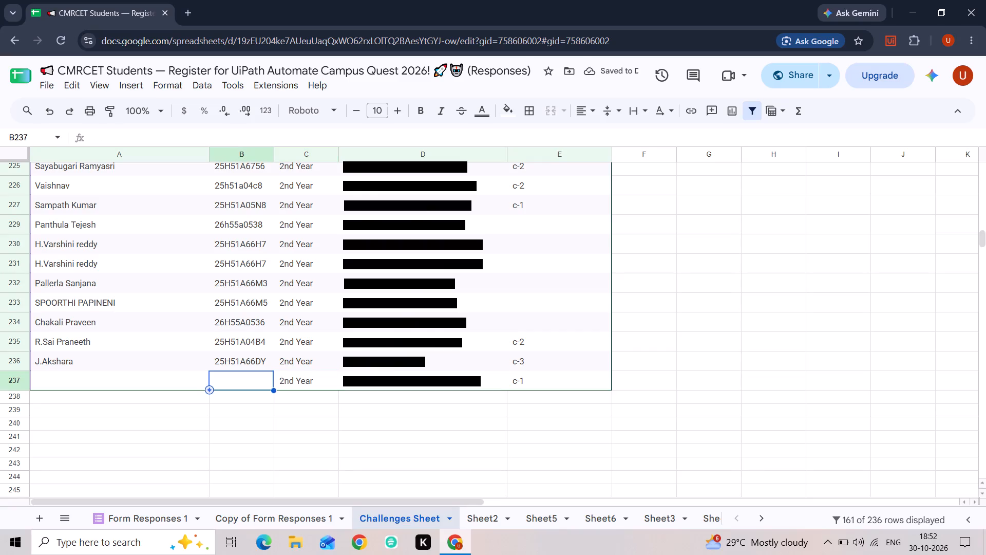
Enter the student's roll number in cell B237, with a 0 in place of the mistyped hyphen.
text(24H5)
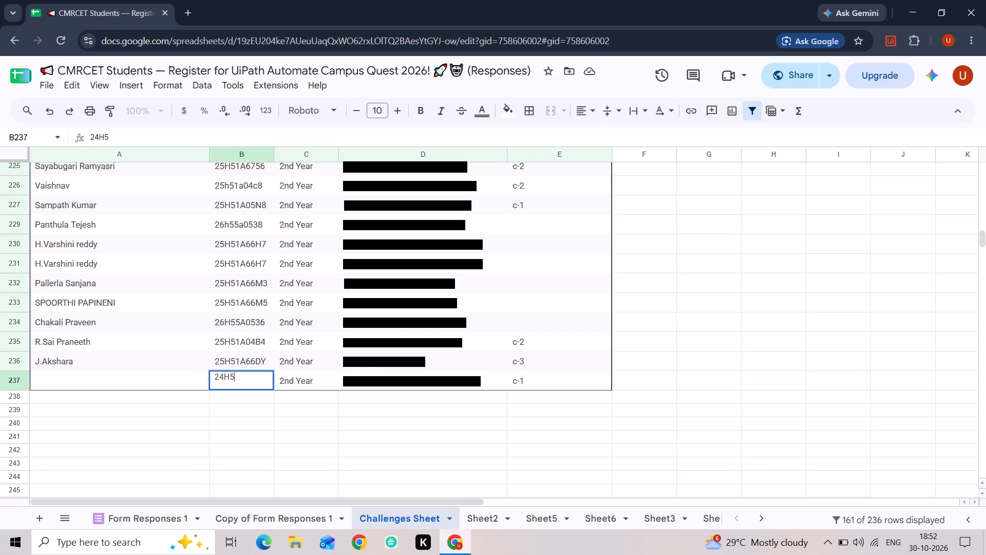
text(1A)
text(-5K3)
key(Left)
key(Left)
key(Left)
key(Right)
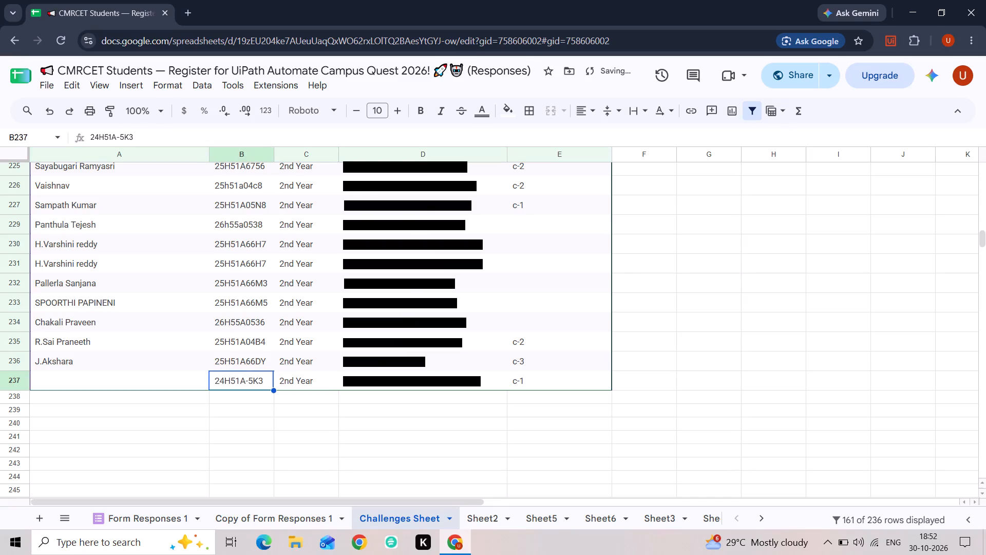
click(121, 136)
key(BackSpace)
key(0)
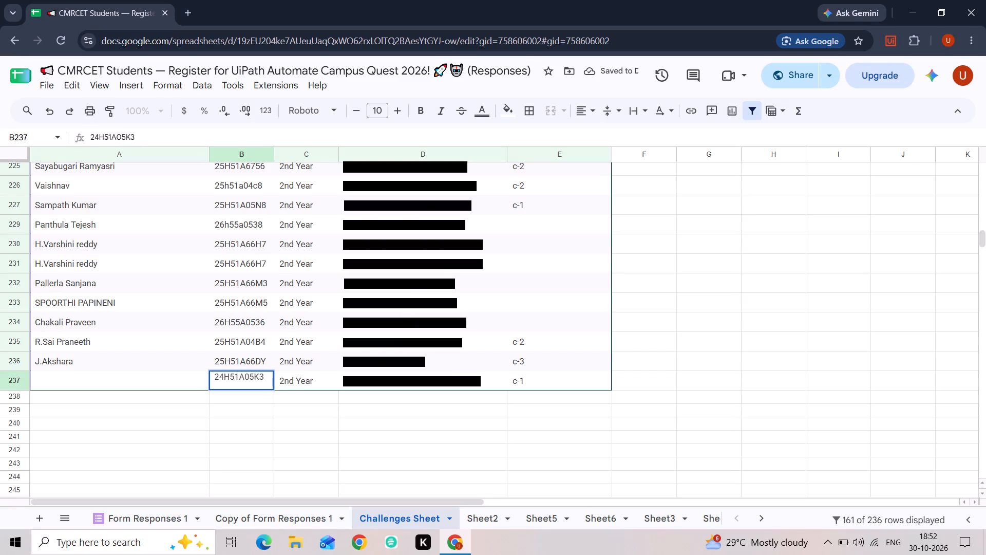
Enter the student's name in cell A237, with the initial and first name capitalised.
double_click(147, 384)
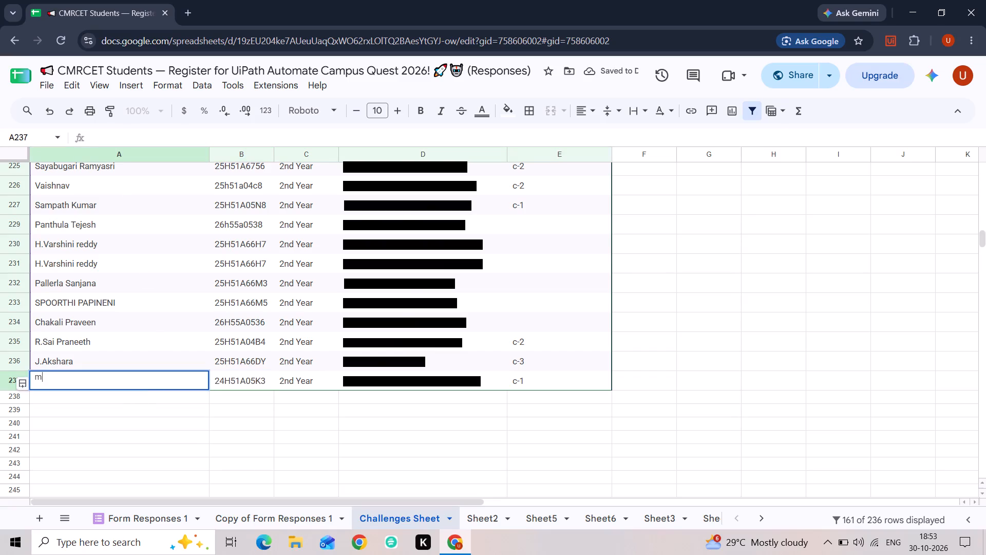
key(BackSpace)
key(BackSpace)
key(BackSpace)
key(BackSpace)
key(BackSpace)
key(BackSpace)
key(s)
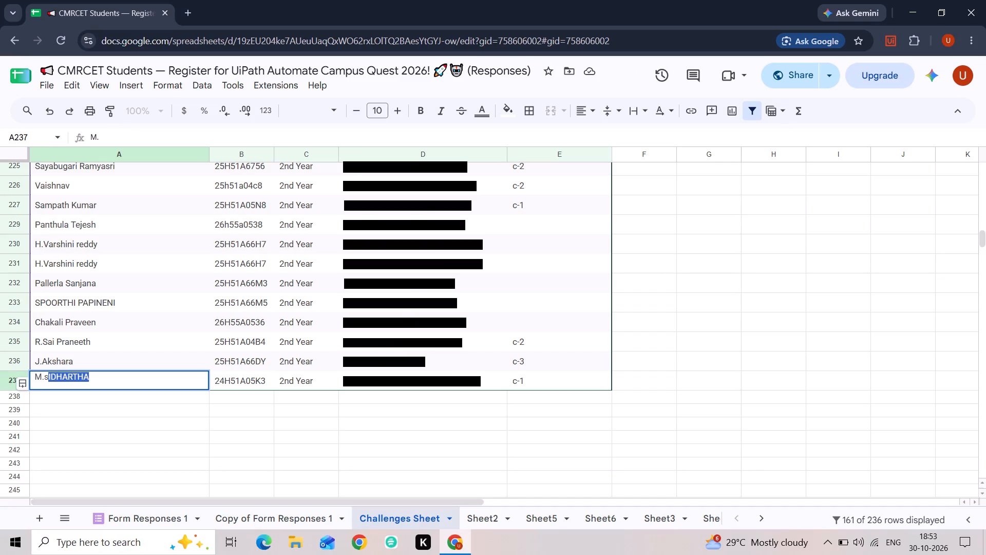
key(BackSpace)
key(BackSpace)
key(BackSpace)
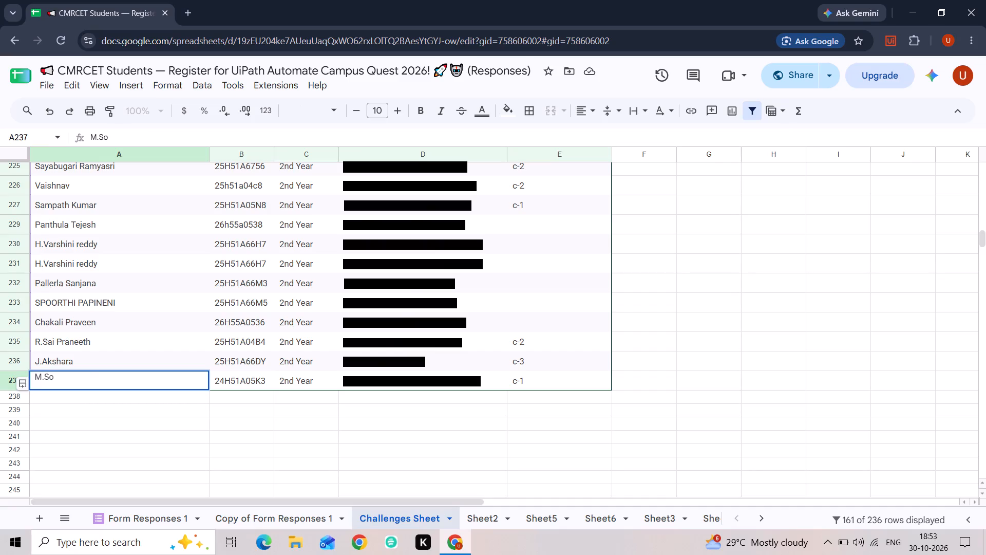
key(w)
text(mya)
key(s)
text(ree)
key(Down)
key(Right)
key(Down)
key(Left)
Start another student record in row 238 by entering the student's name in cell A238.
click(77, 395)
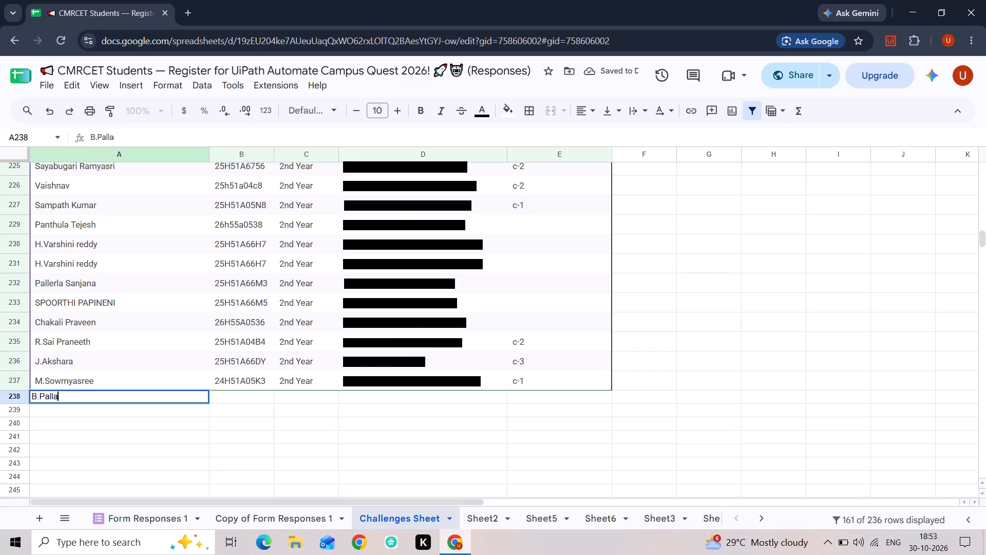
key(Tab)
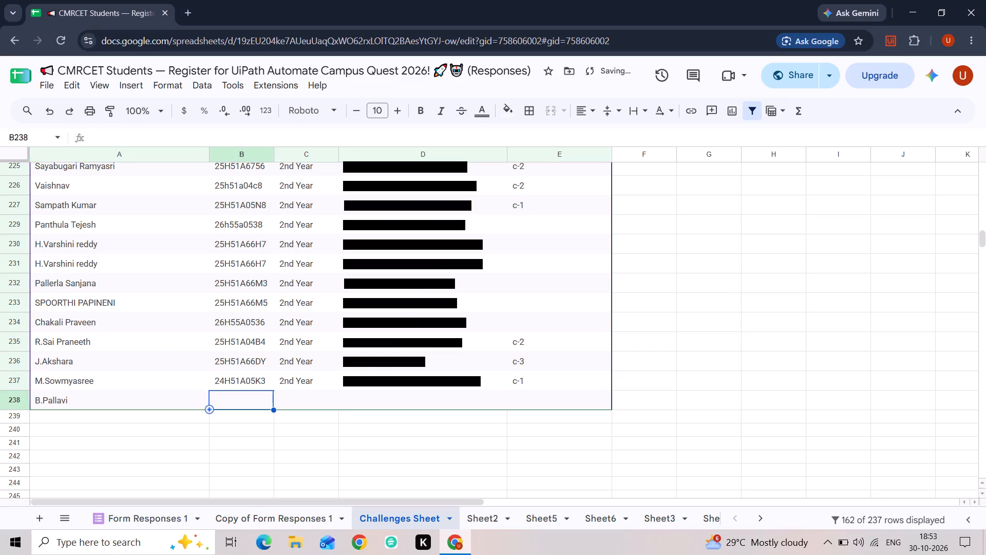
Enter the student's roll number in cell B238 of the new student record.
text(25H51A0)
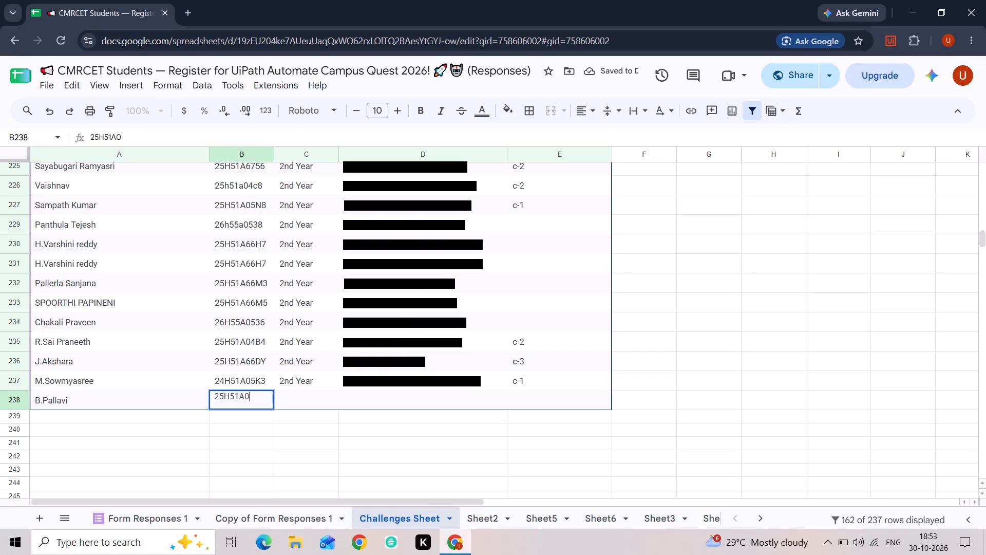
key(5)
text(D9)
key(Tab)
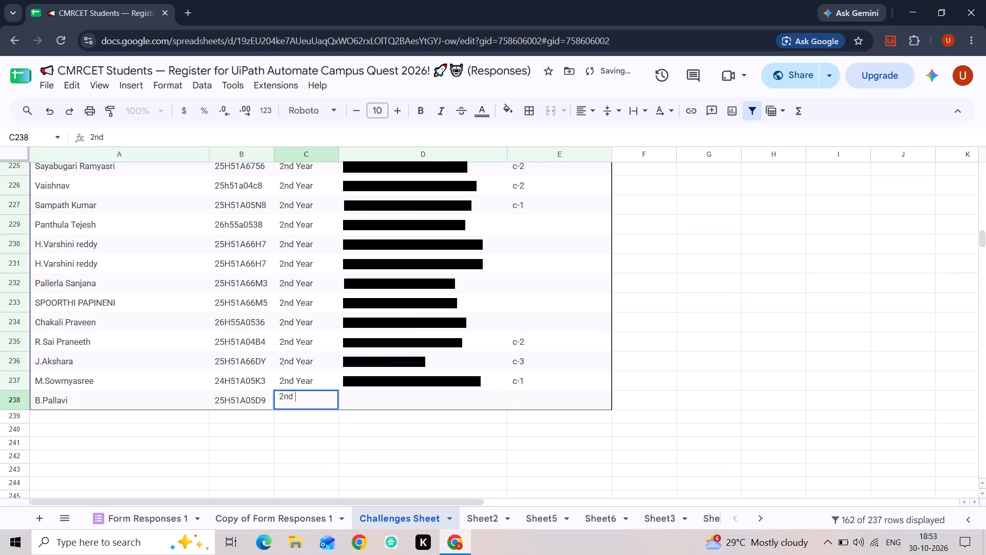
Enter 2nd Year as the year of study in cell C238 of the new student record.
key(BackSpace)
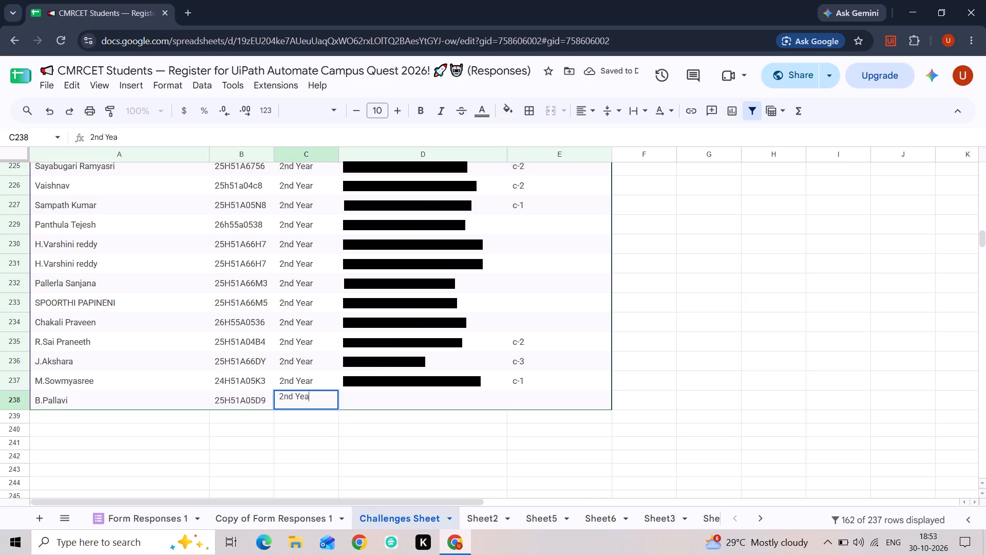
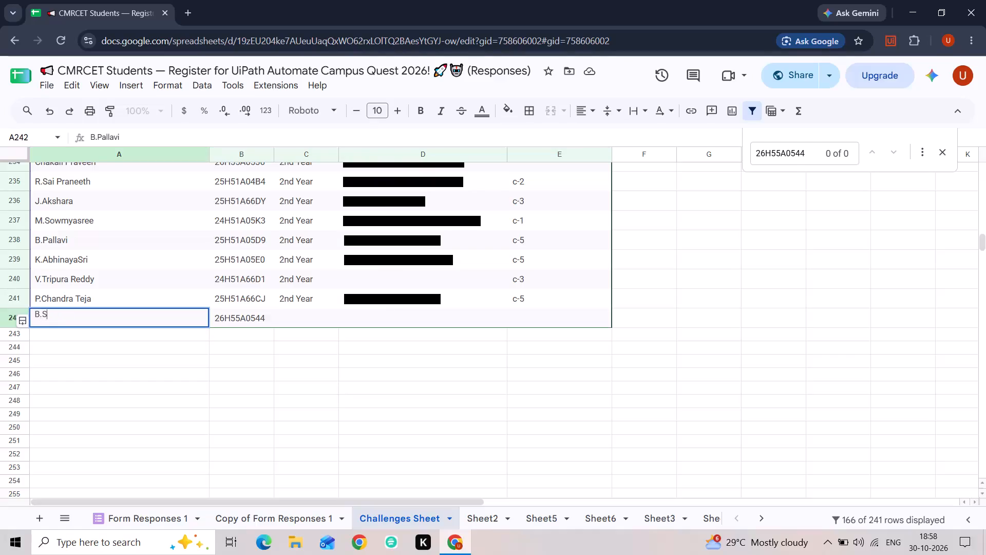
Finish entering the student's name in cell A242 and move on to the year cell in the same row.
text(ow)
key(BackSpace)
text(ujanya)
key(Tab)
key(Tab)
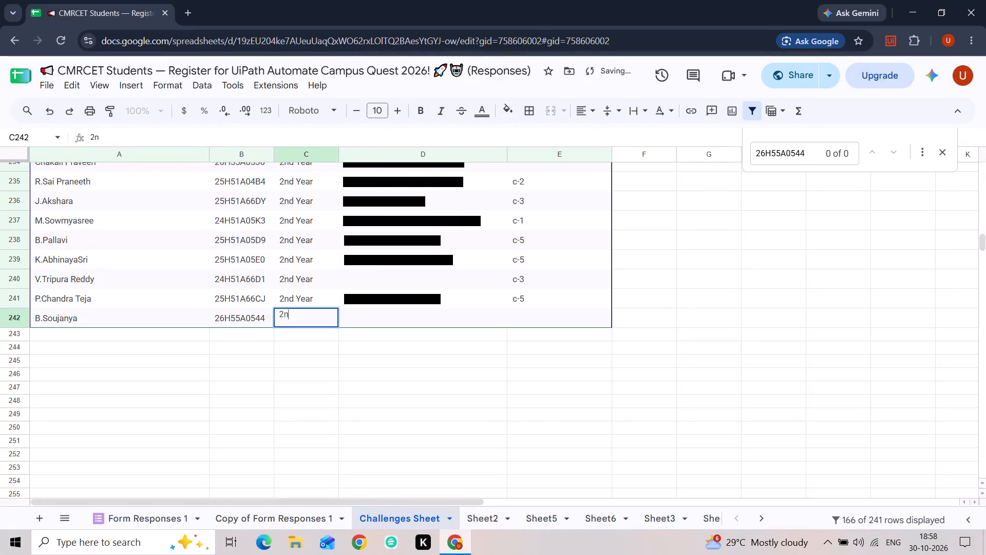
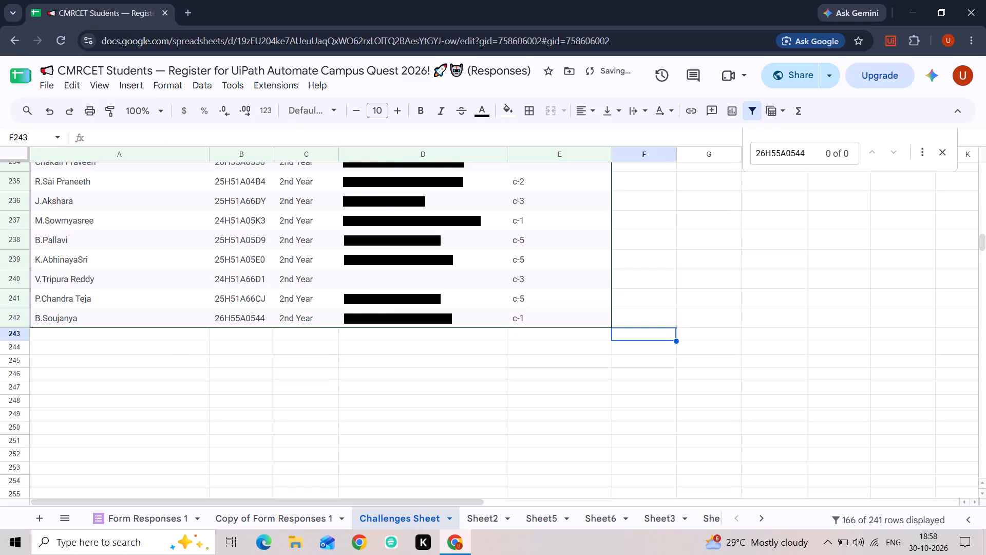
Search the Challenges Sheet for the next student's roll number, changing the last two characters of the previous search to V0.
key(Left)
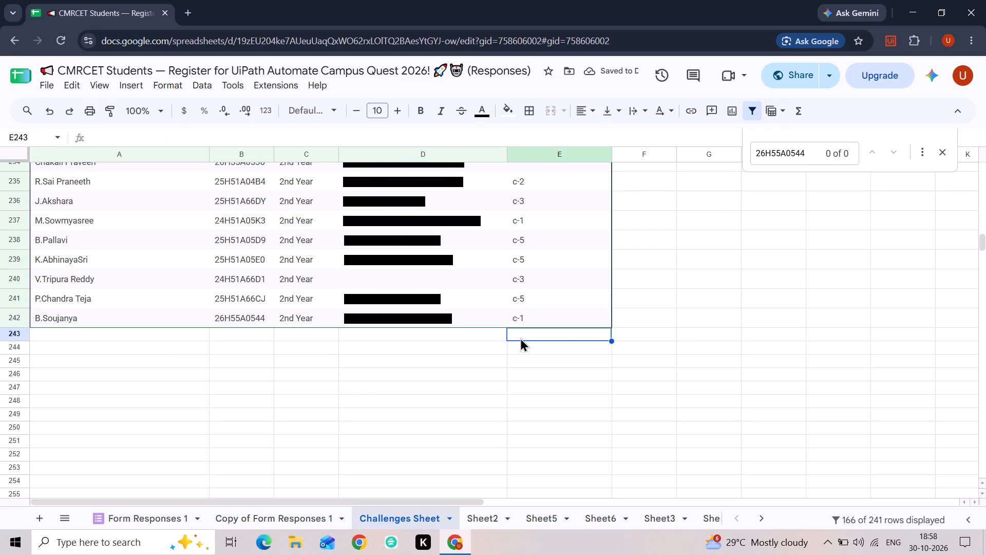
click(817, 146)
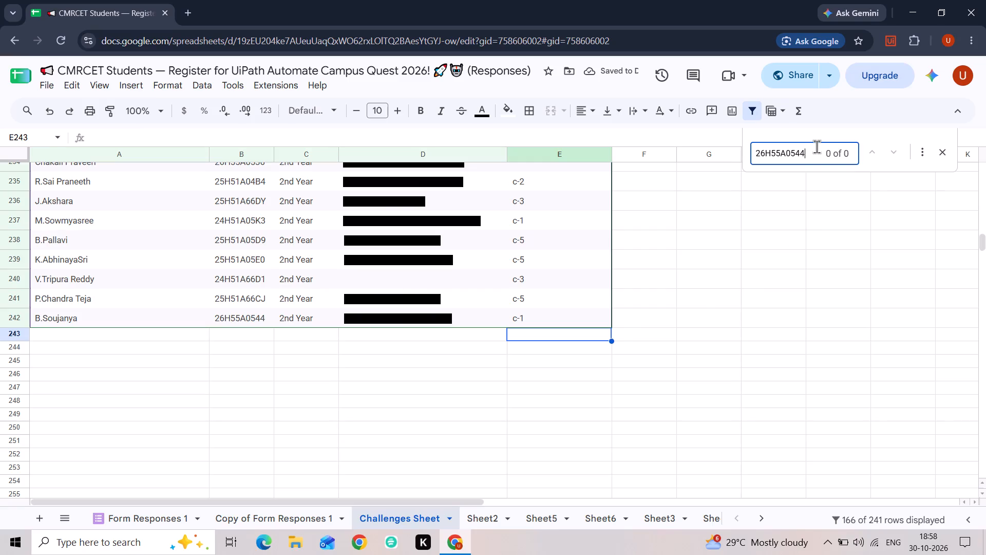
key(BackSpace)
key(BackSpace)
text(v0)
key(BackSpace)
key(BackSpace)
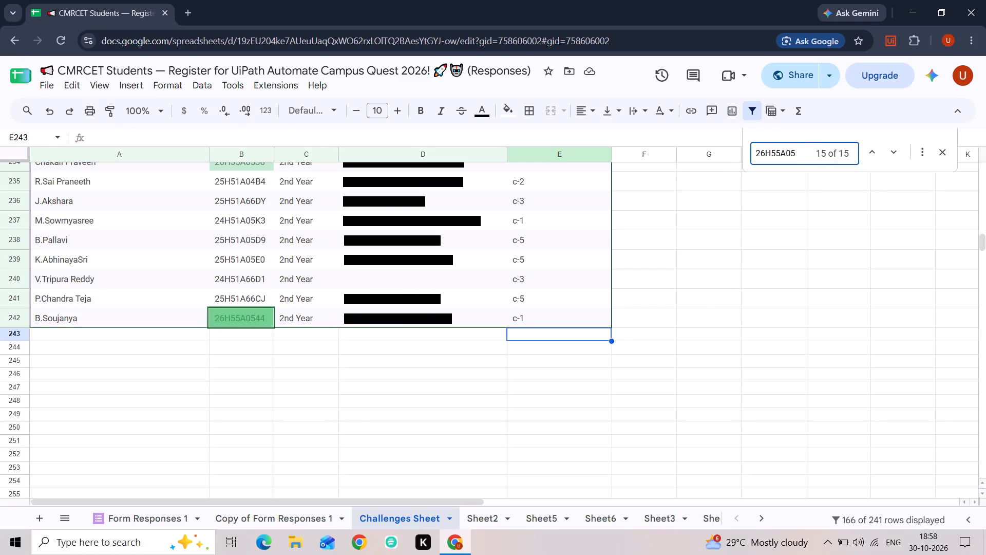
text(V0)
Copy the searched roll number into cell B243 to start a new student row.
key(ctrl+a)
key(ctrl+c)
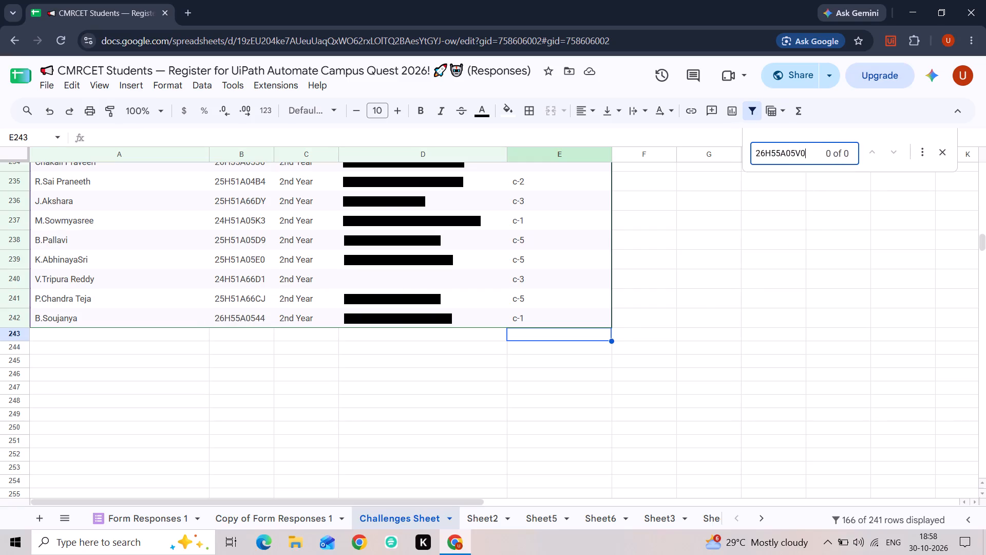
click(223, 334)
key(ctrl+v)
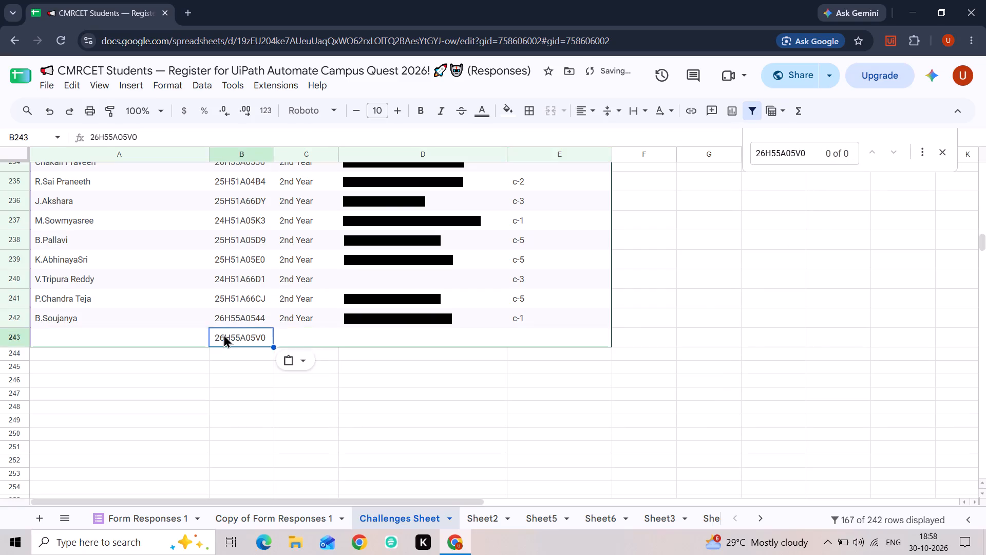
Enter the student's name, with capitalised initial and first name, in cell A243.
key(Left)
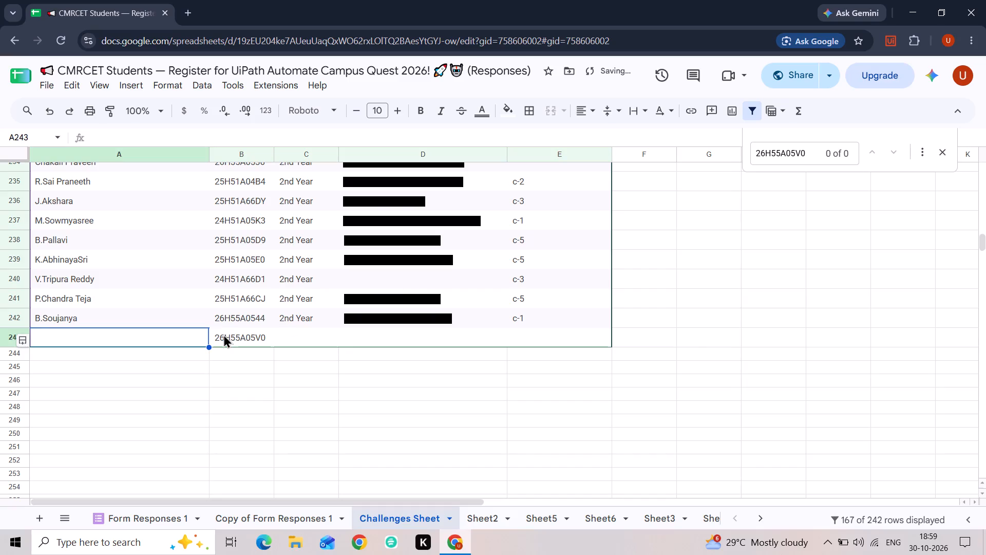
key(BackSpace)
key(BackSpace)
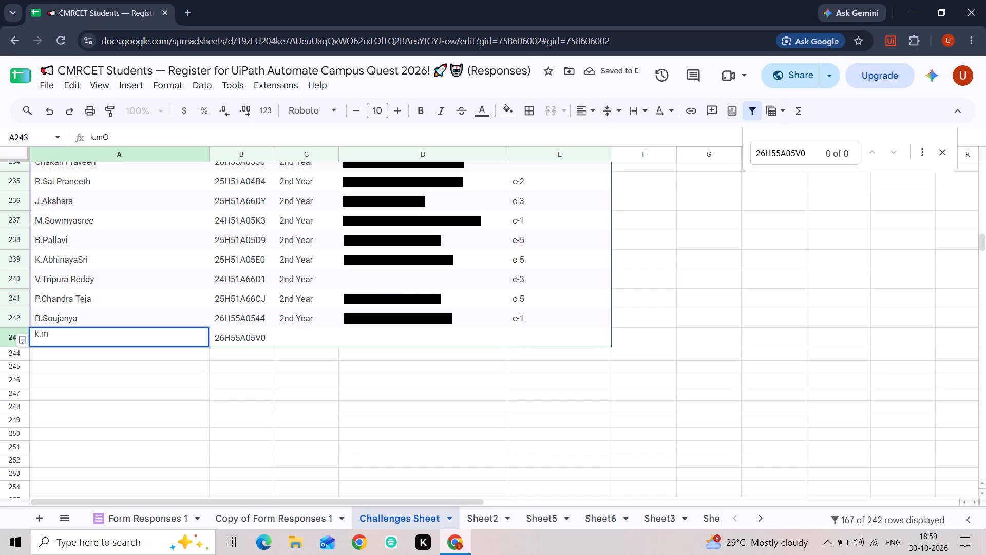
key(BackSpace)
key(BackSpace)
key(BackSpace)
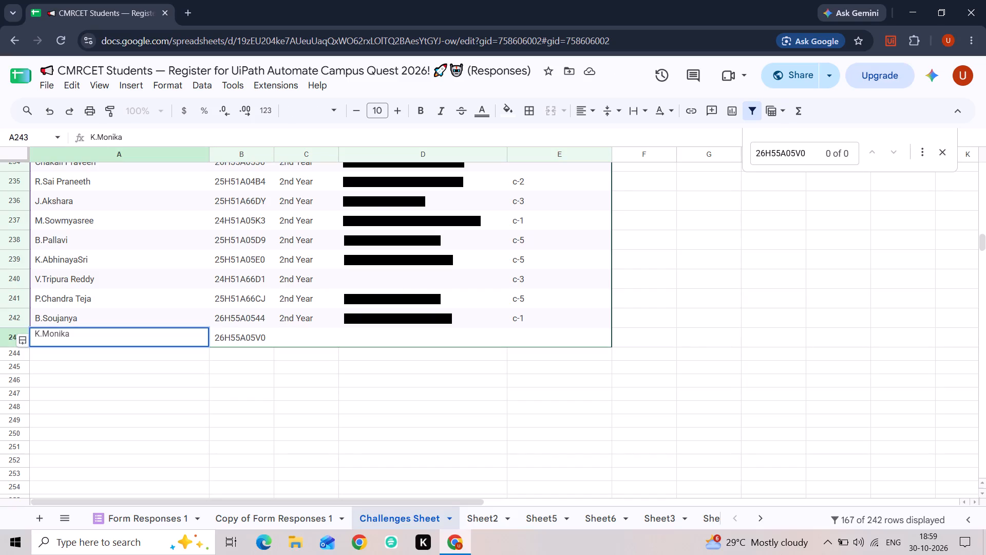
key(Tab)
Enter 2nd Year as the student's year in cell C243.
key(Tab)
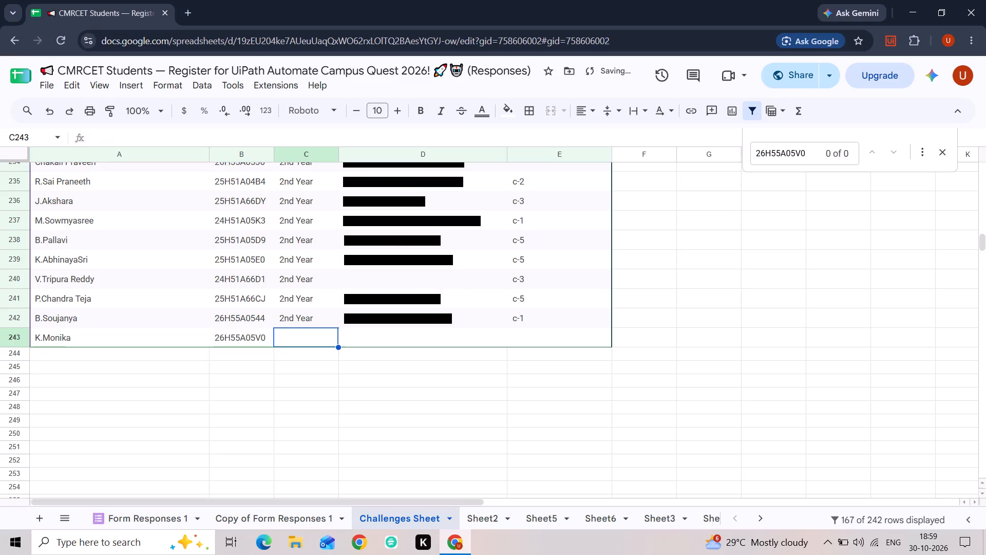
text(2nd)
key(space)
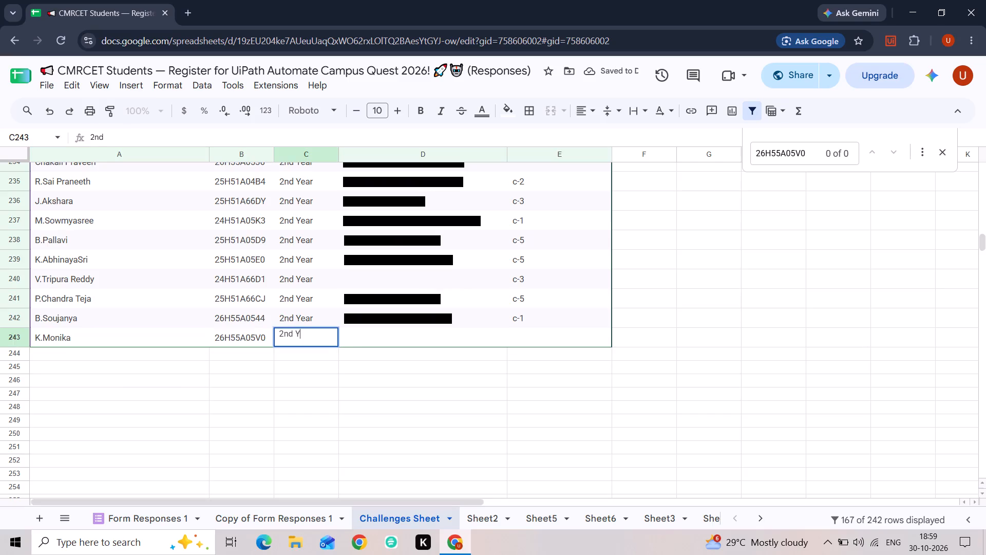
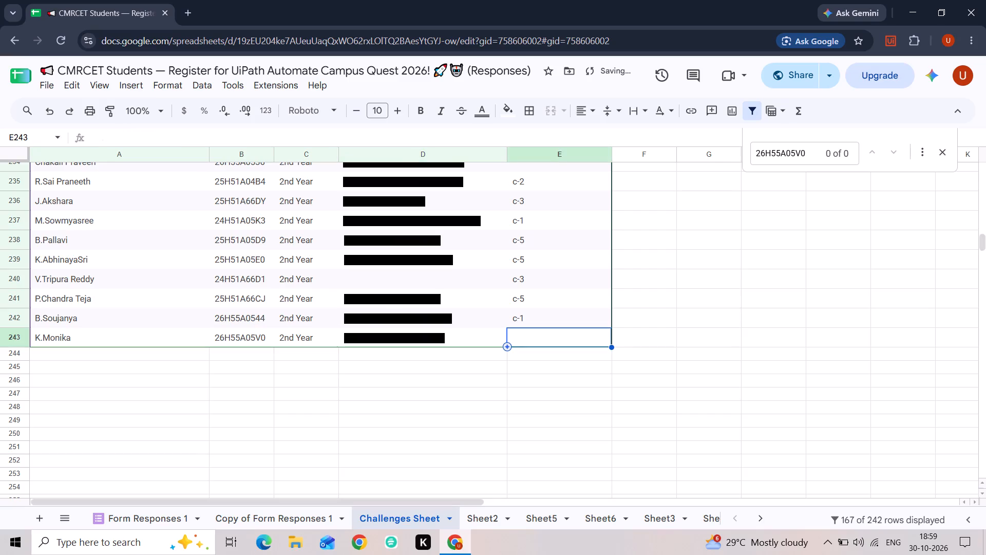
Enter c-1 as the student's assigned challenge in cell E243.
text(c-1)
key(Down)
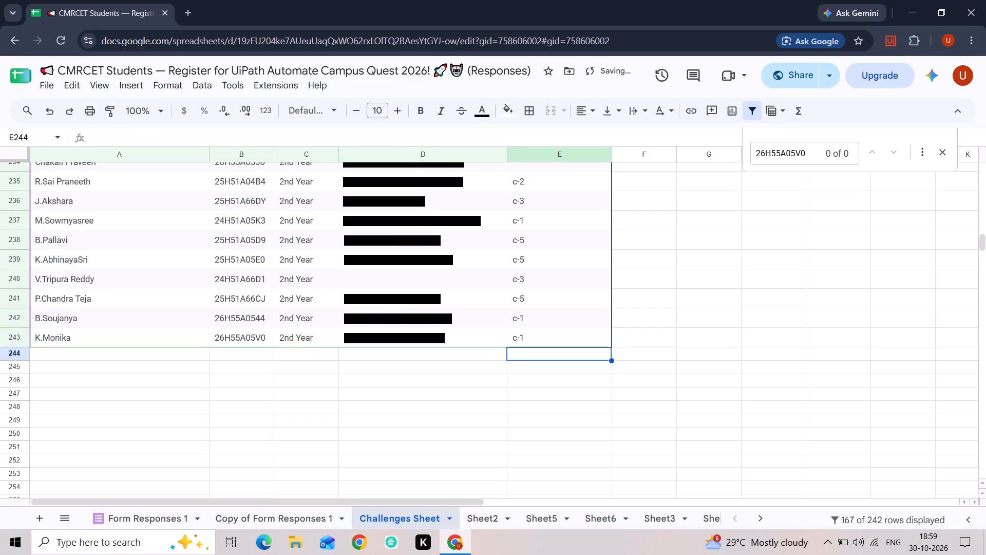
Start a new student row by entering the next student's name, with capitalised initial and first name, in cell A244.
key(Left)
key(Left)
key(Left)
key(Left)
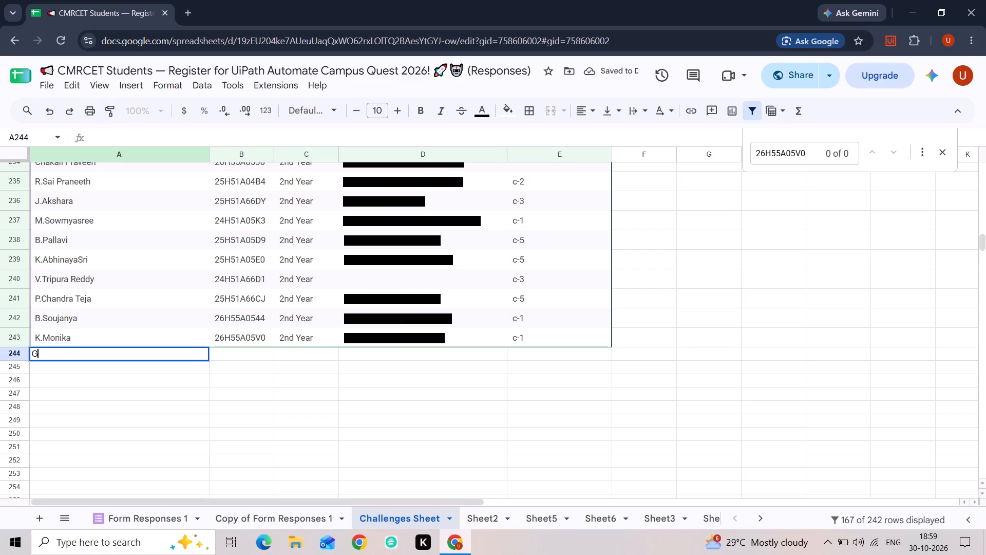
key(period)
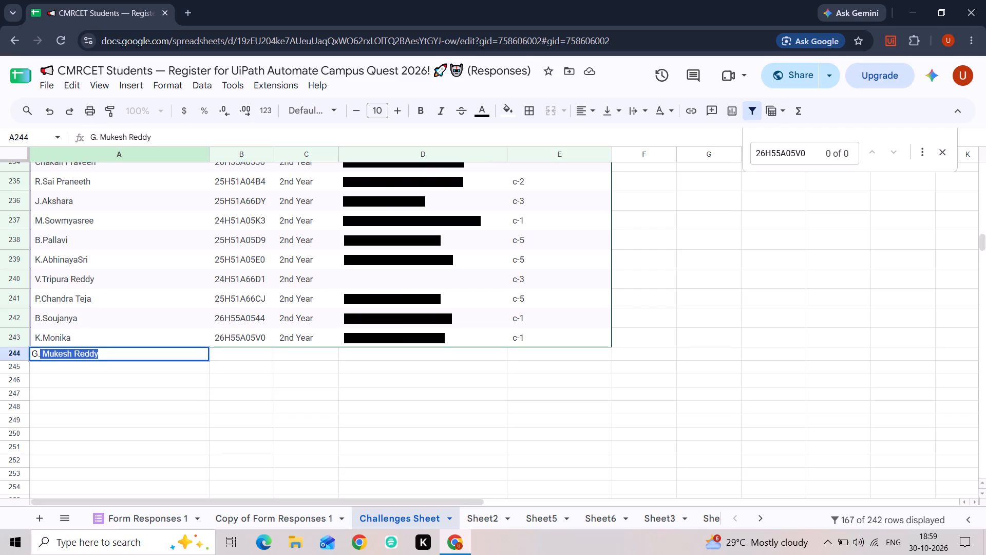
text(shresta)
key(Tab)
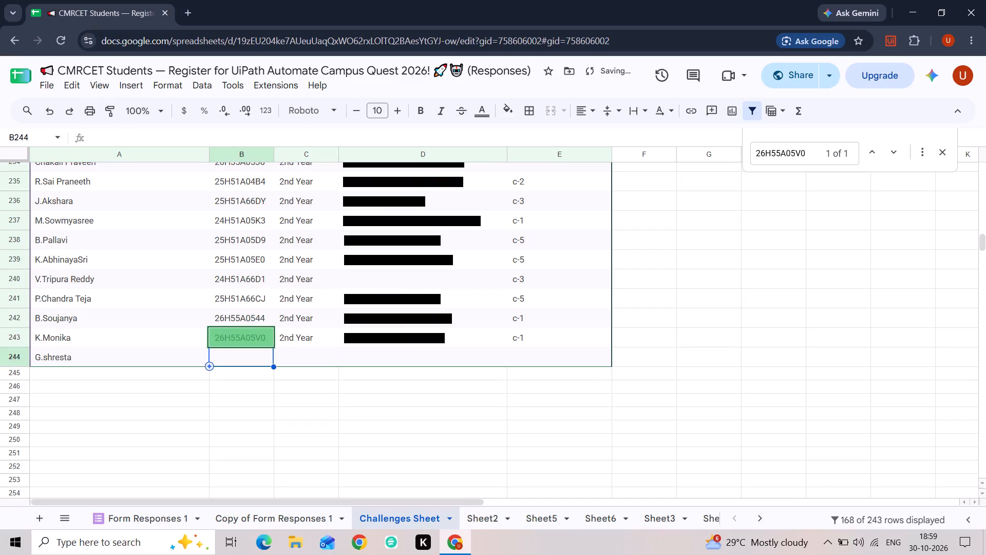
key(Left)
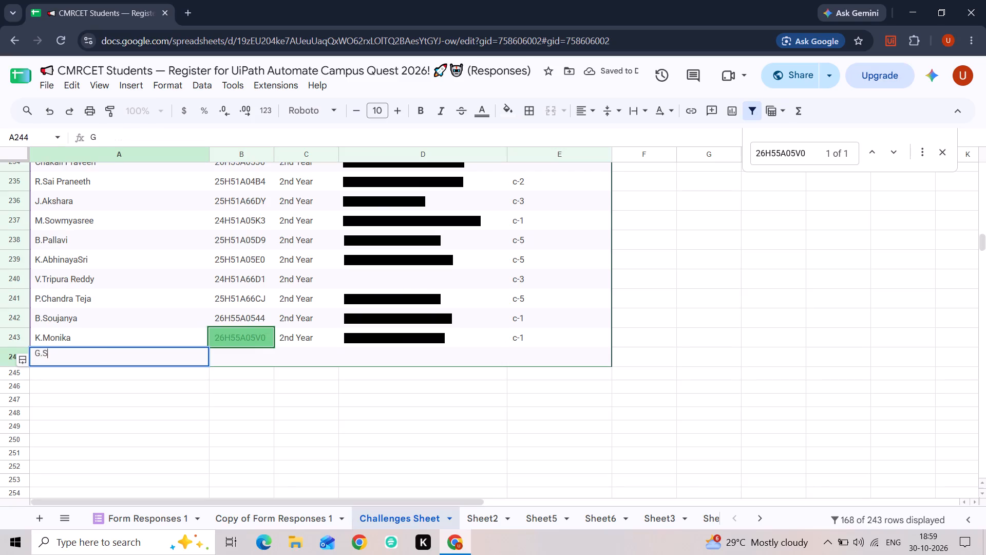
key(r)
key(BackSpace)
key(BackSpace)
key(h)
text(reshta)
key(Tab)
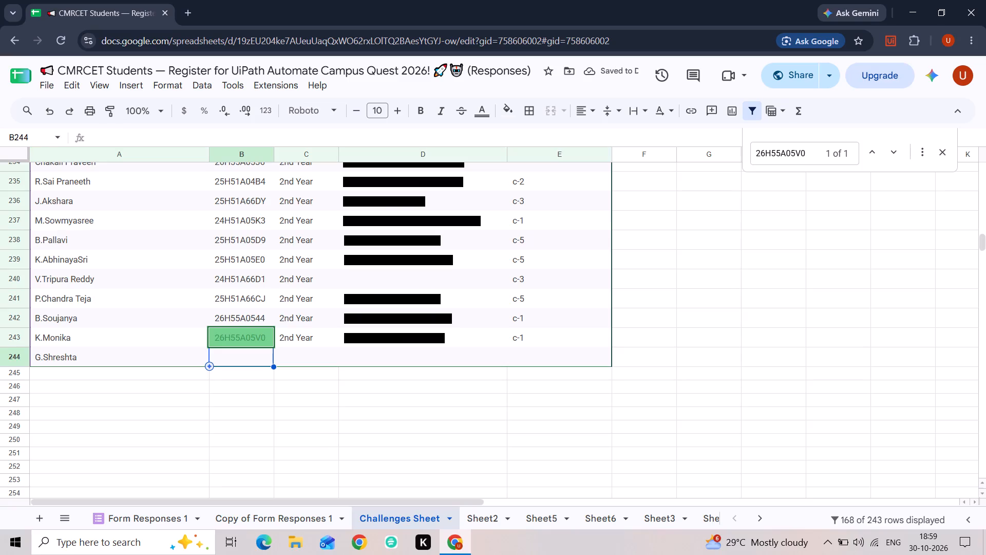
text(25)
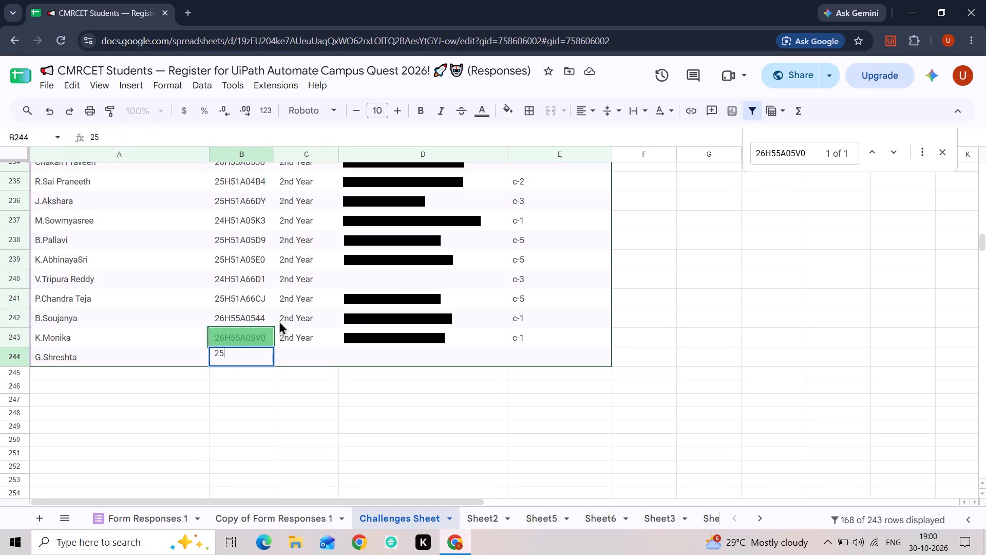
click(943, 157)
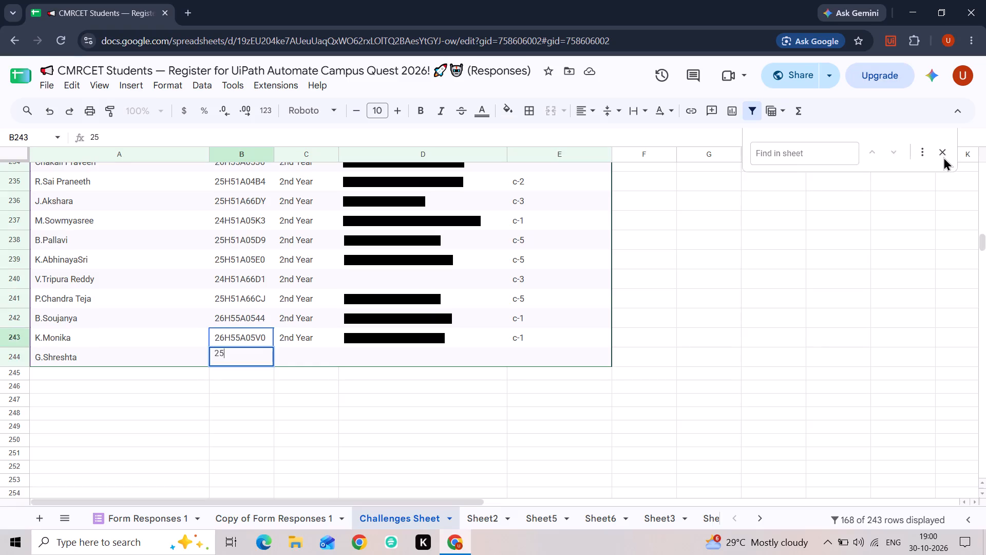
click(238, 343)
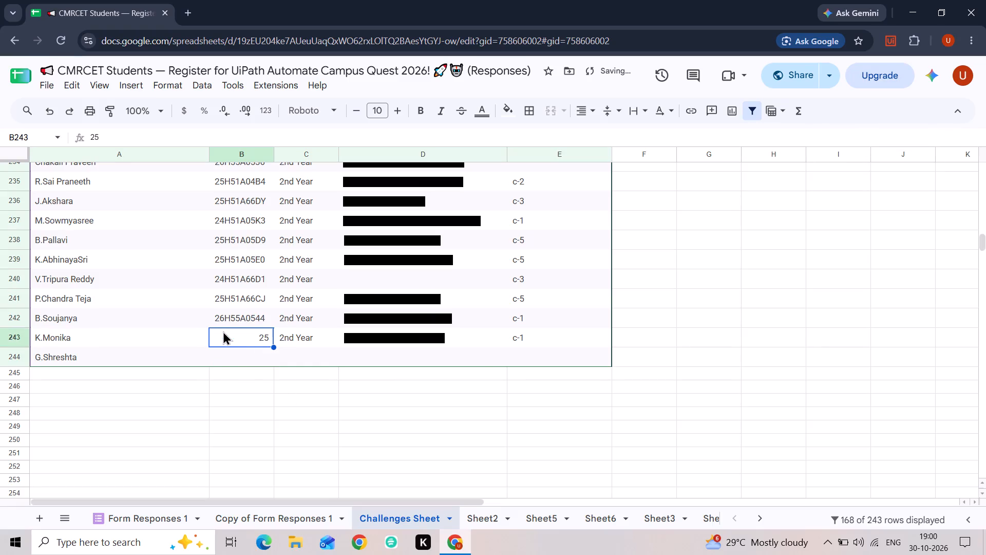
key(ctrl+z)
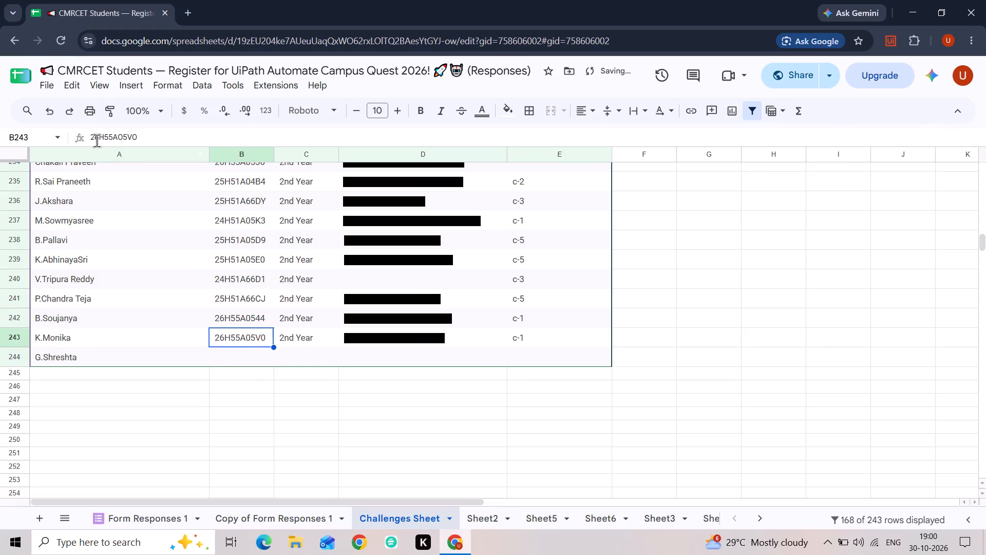
Correct the roll number in cell B243 so that it begins with 25H51, keeping the remaining characters.
click(96, 137)
key(Right)
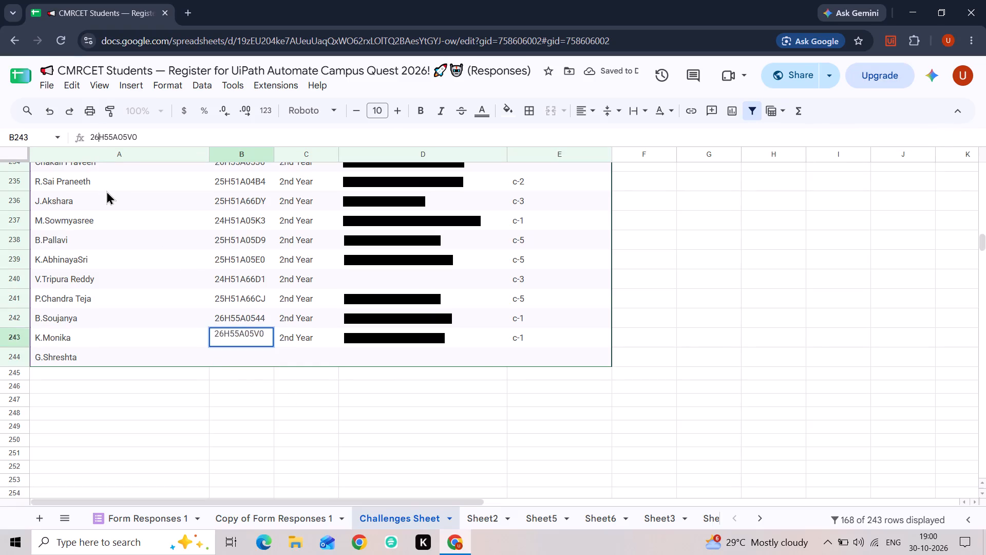
key(BackSpace)
key(5)
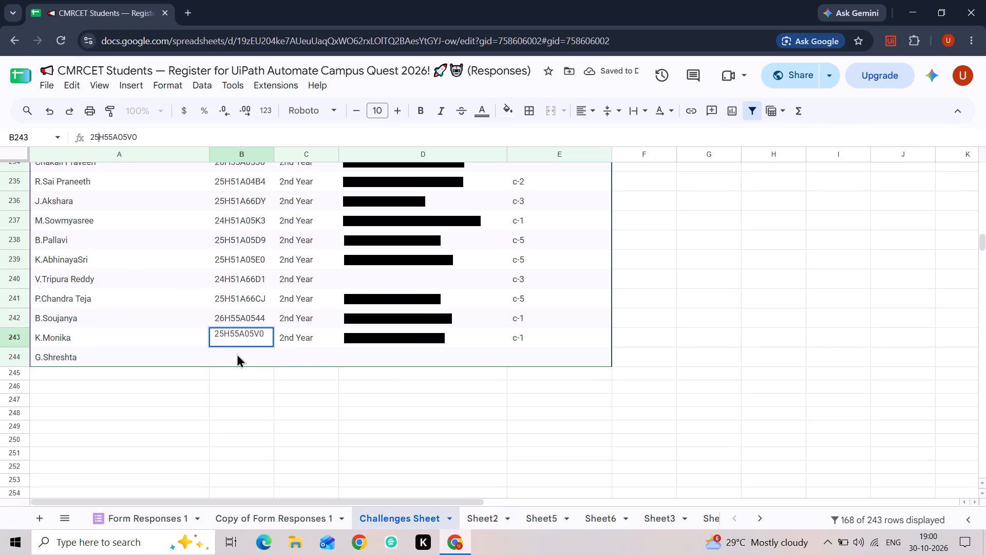
click(237, 354)
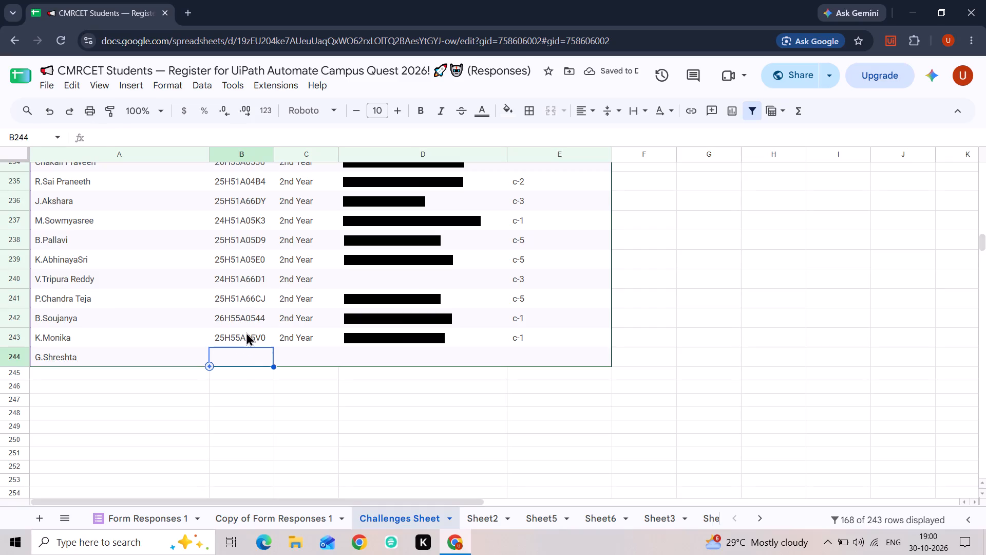
click(246, 332)
click(109, 133)
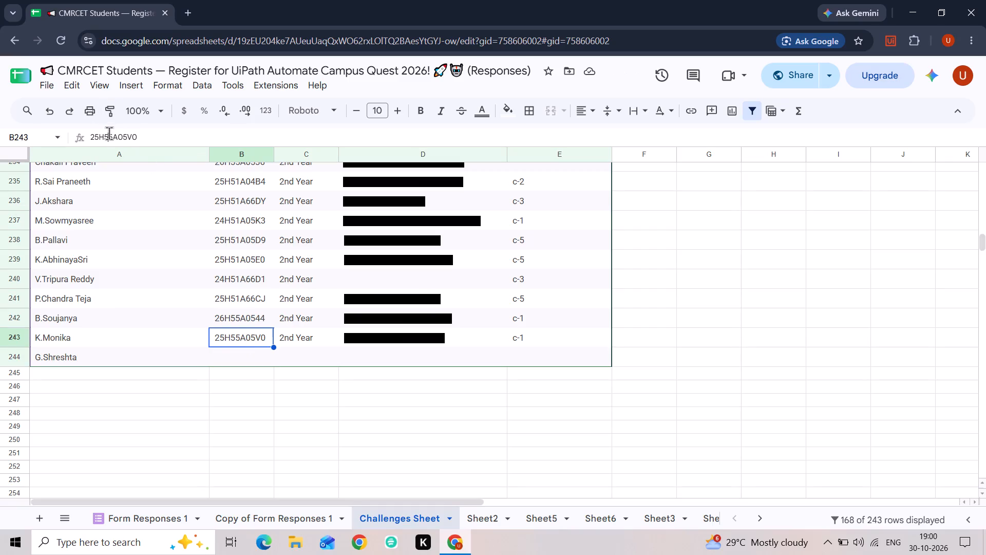
key(Right)
key(BackSpace)
key(1)
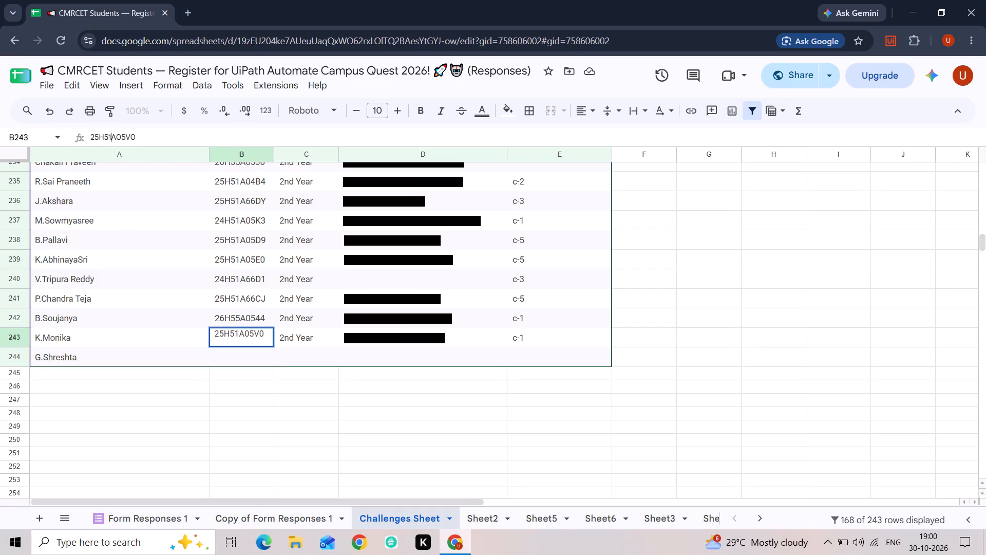
click(245, 355)
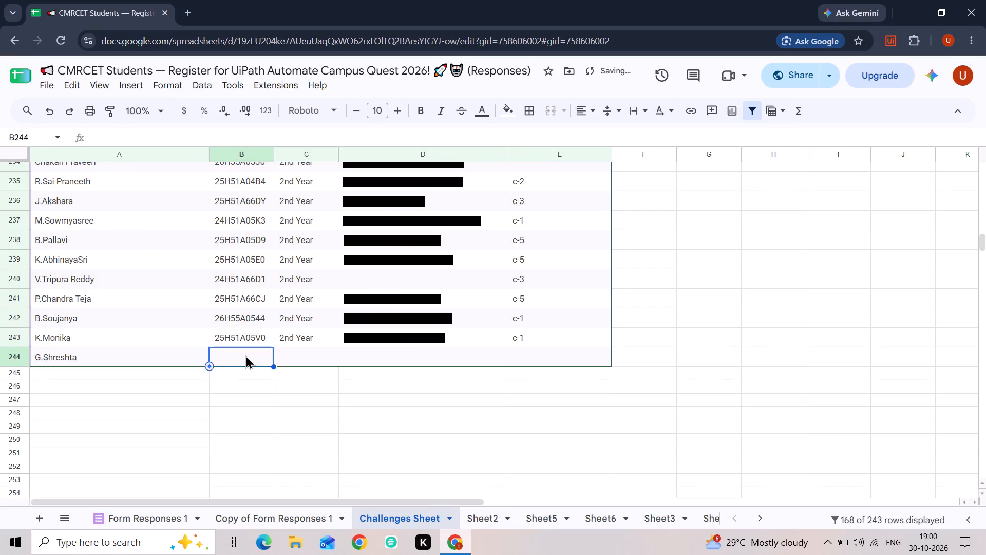
Copy the roll number from cell B243 into B244 and change its last two characters to T3.
key(Up)
key(ctrl+c)
key(Down)
key(ctrl+v)
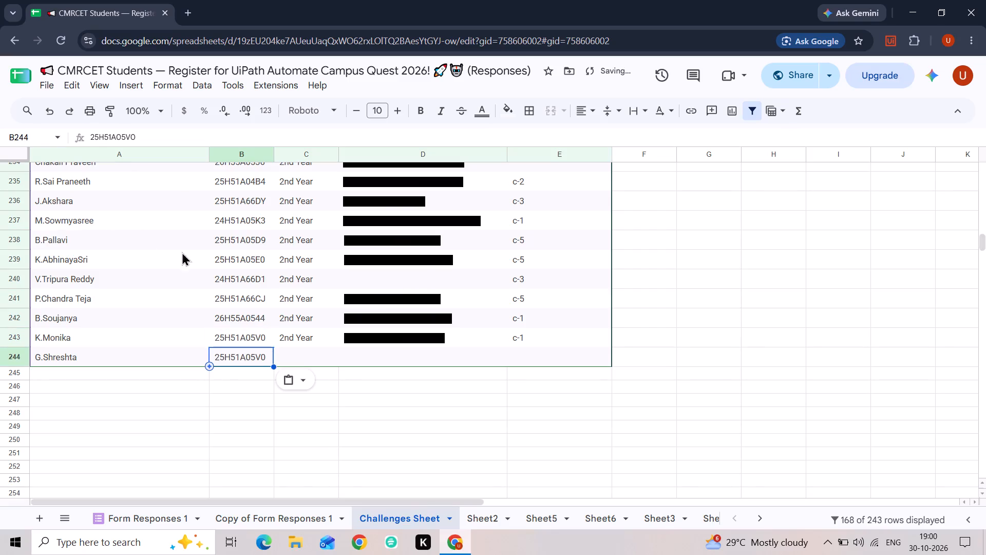
click(170, 136)
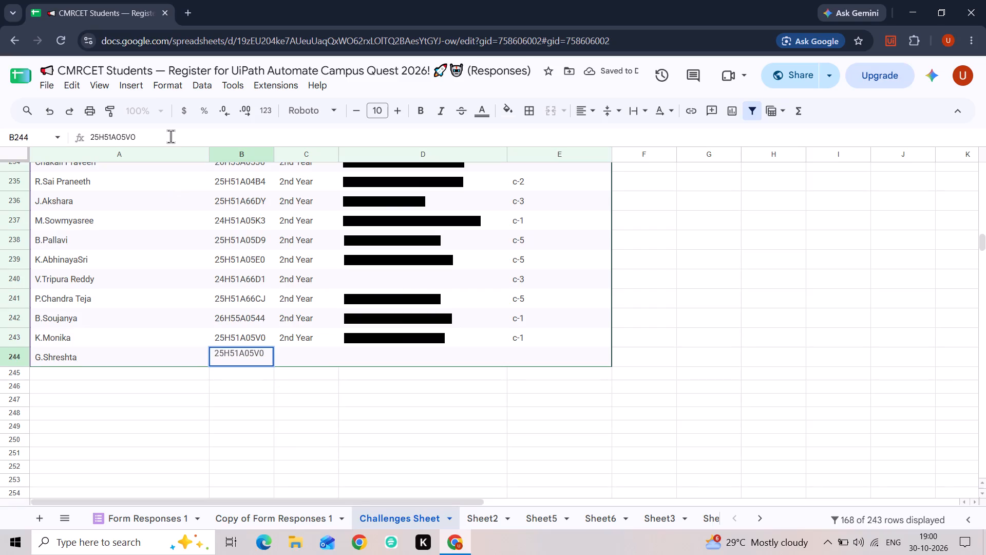
key(BackSpace)
key(BackSpace)
key(BackSpace)
key(BackSpace)
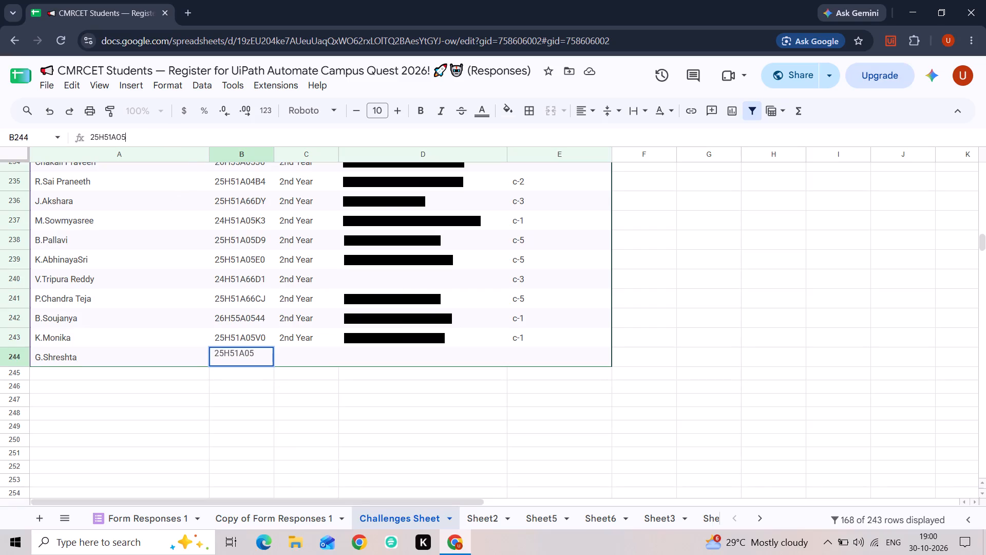
text(T3)
Enter 2nd Year as the student's year in cell C244.
click(296, 350)
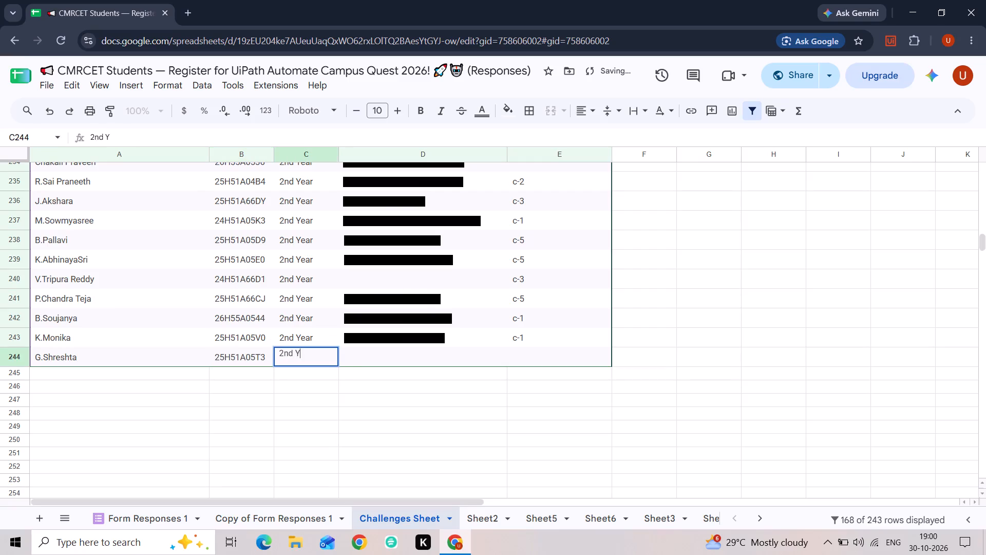
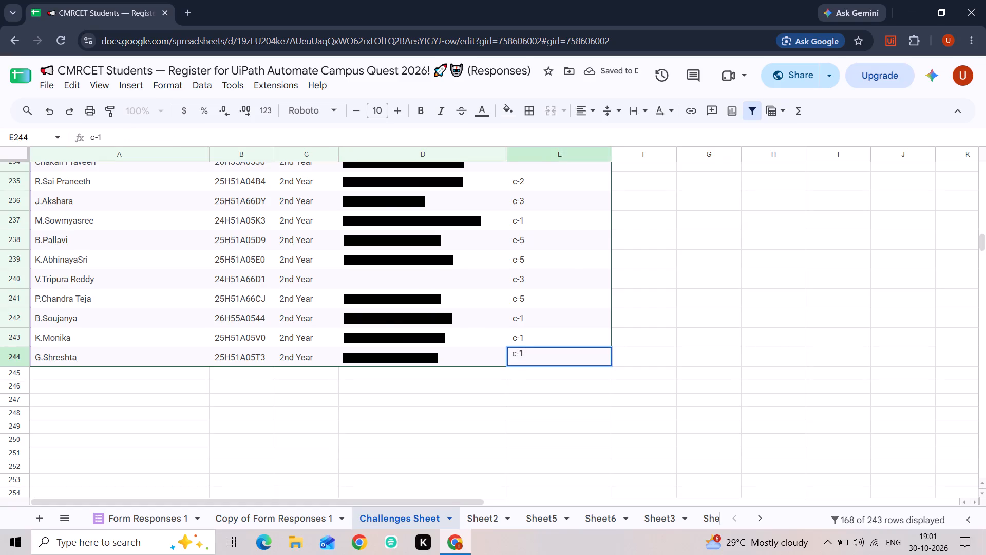
Extend the year-of-study column filter to include 3rd Year and 4th Year students along with 2nd Year.
click(702, 322)
scroll(702, 322, up, 20)
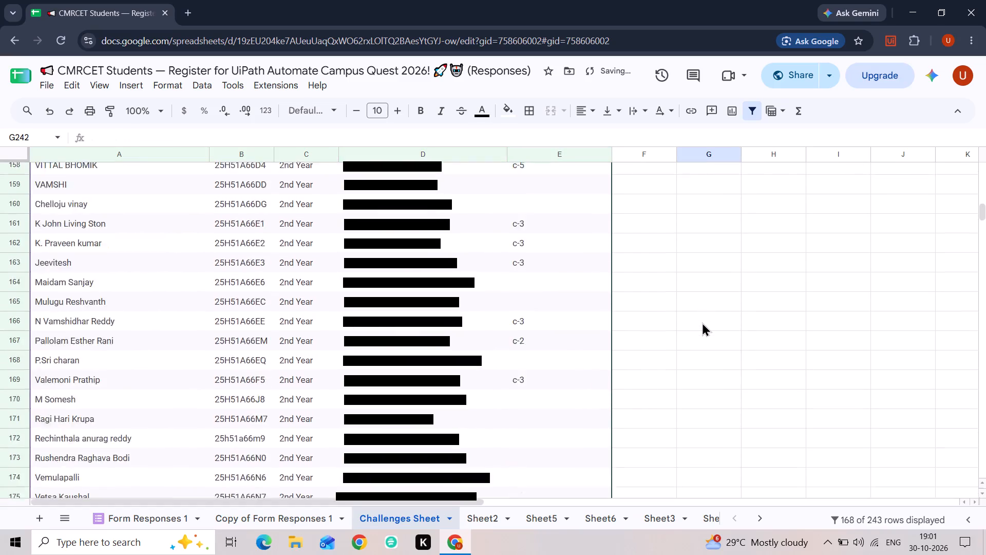
scroll(702, 322, up, 20)
scroll(702, 322, up, 20)
scroll(702, 322, up, 2)
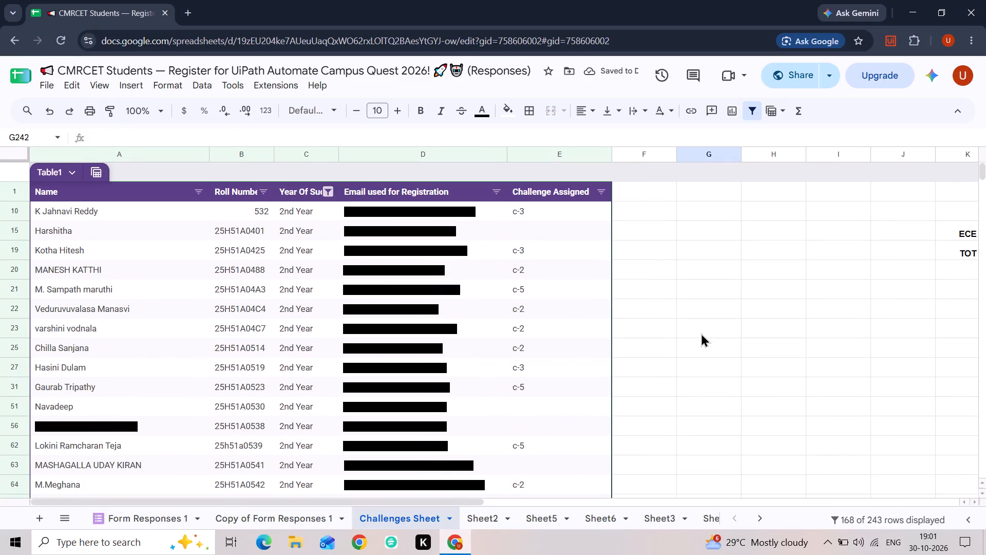
scroll(701, 333, up, 1)
click(328, 186)
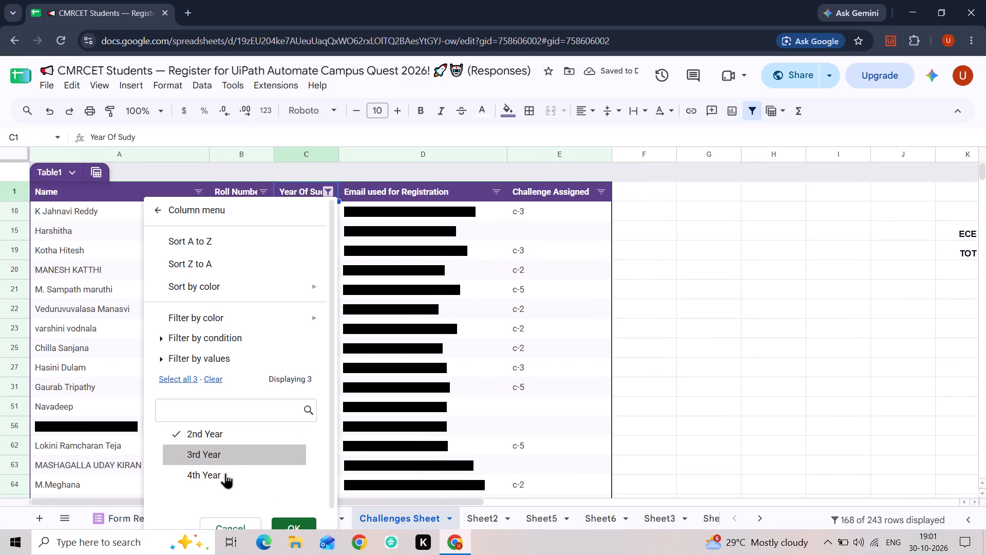
click(225, 463)
click(225, 483)
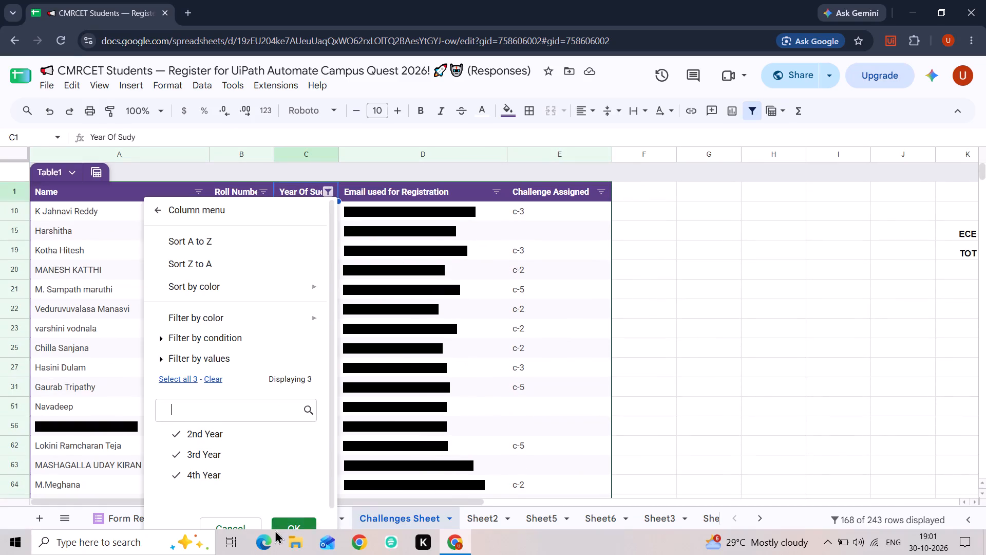
click(294, 522)
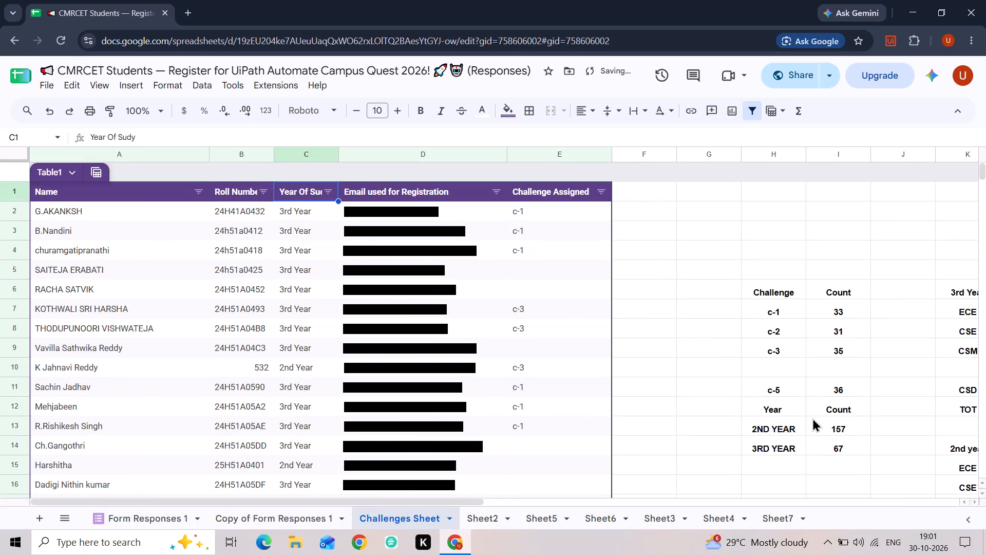
Extend the c-5 count formula in cell I11 to the table's last row, making its range E2:E244.
click(848, 385)
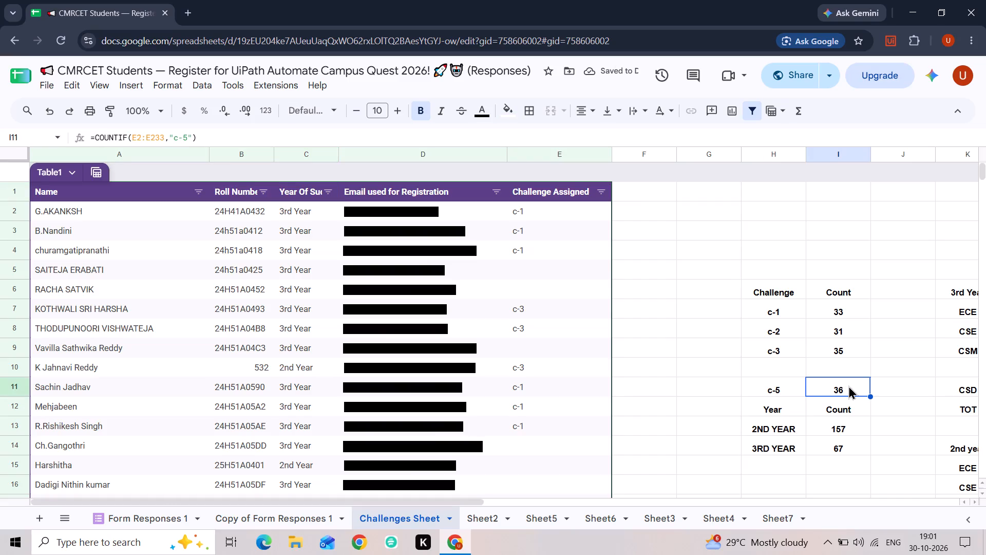
scroll(206, 214, down, 8)
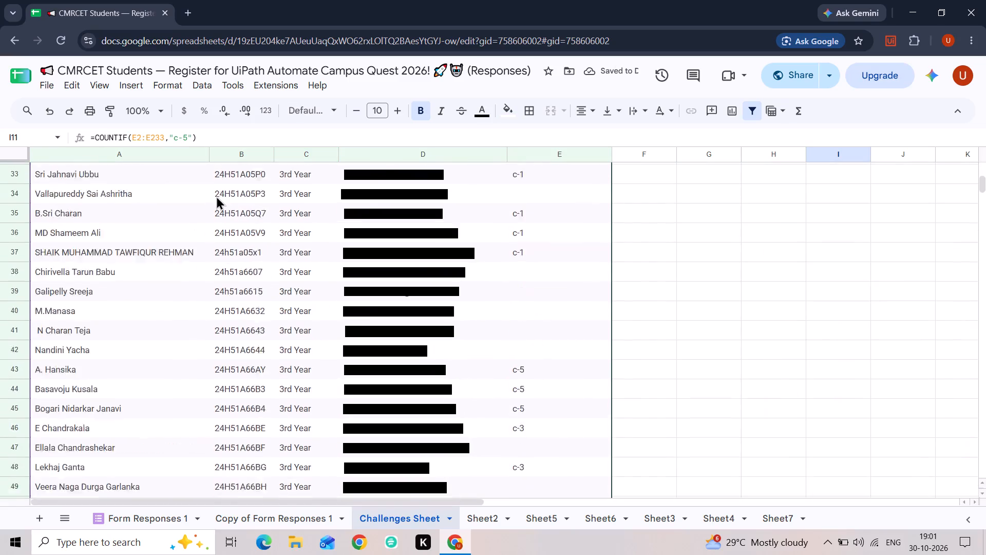
scroll(216, 196, down, 20)
scroll(216, 196, down, 11)
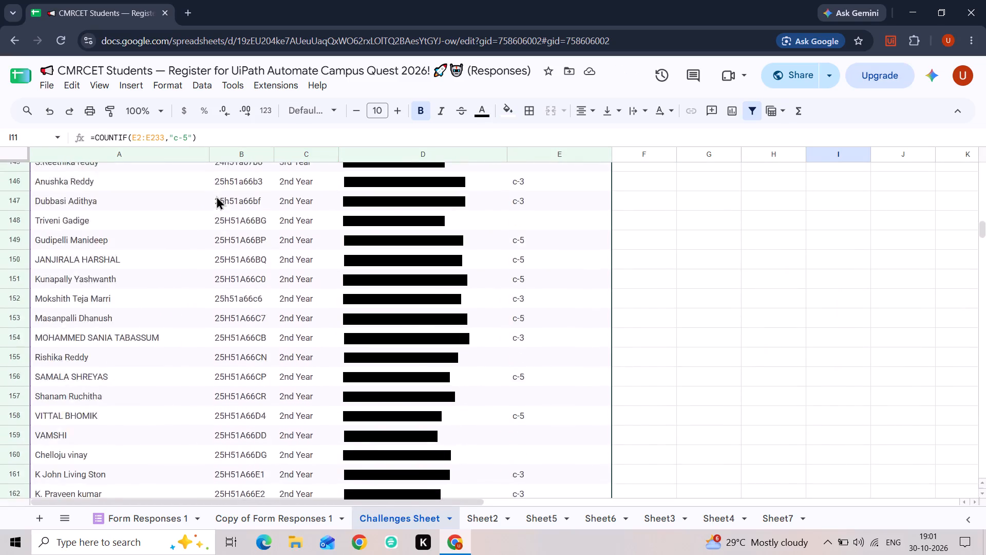
scroll(216, 196, down, 20)
scroll(216, 196, down, 11)
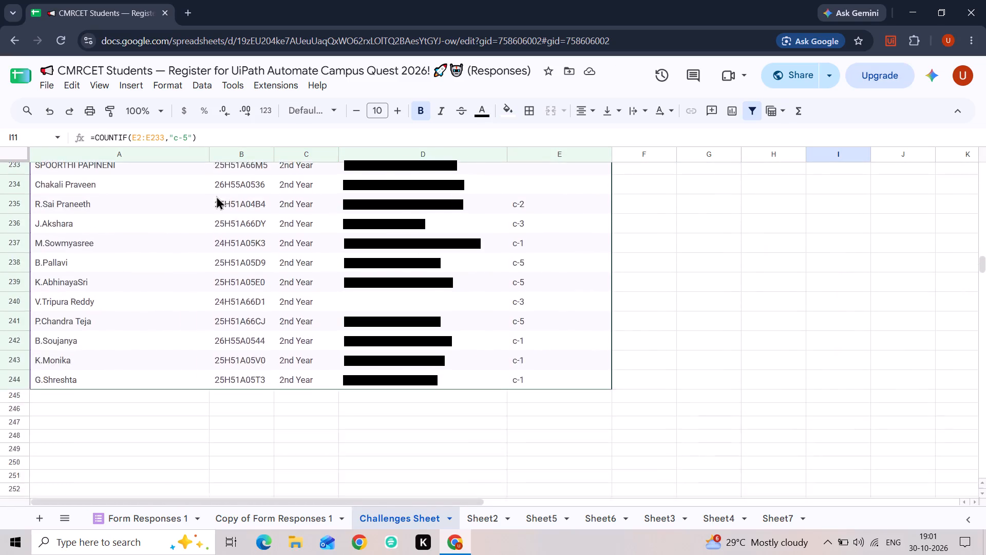
scroll(216, 196, down, 5)
scroll(216, 196, up, 2)
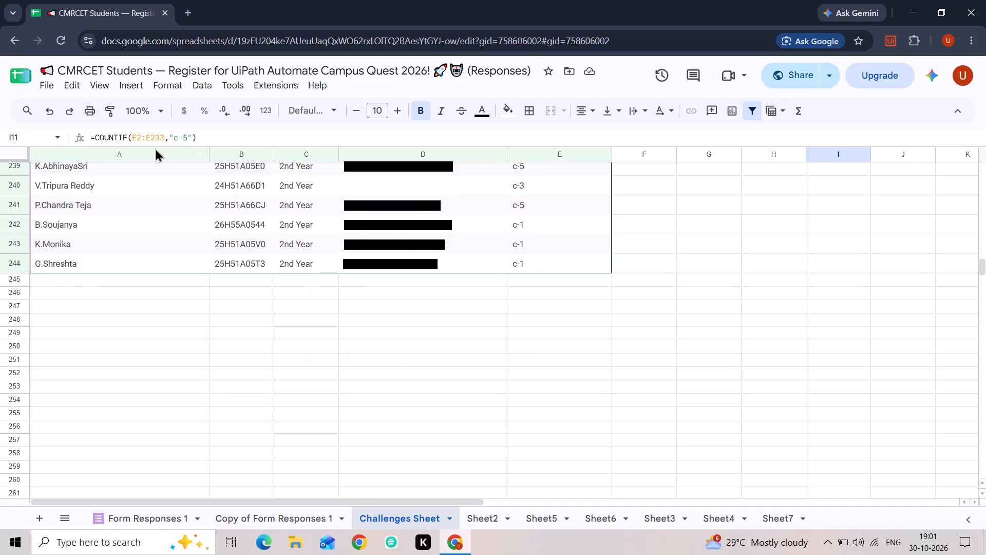
click(163, 137)
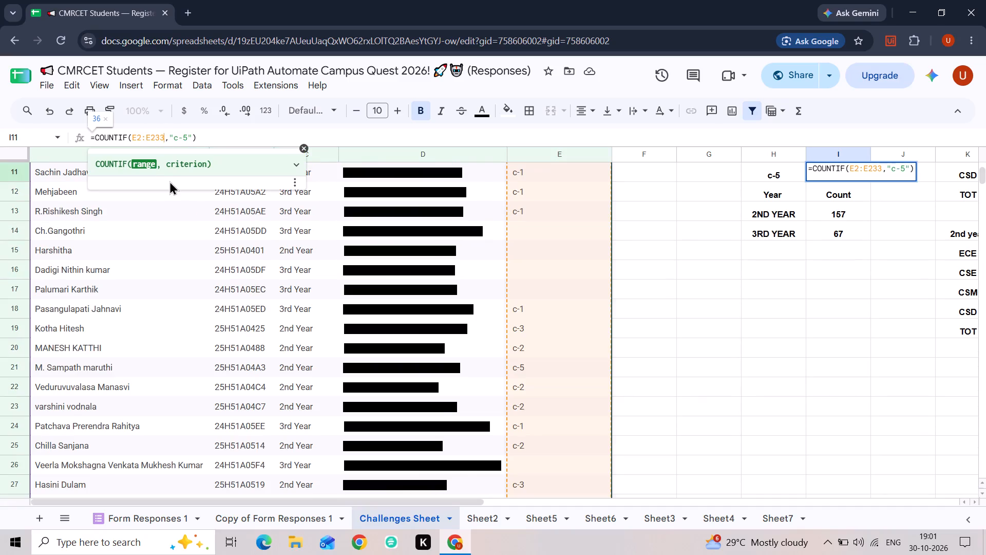
key(bracketright)
key(BackSpace)
key(BackSpace)
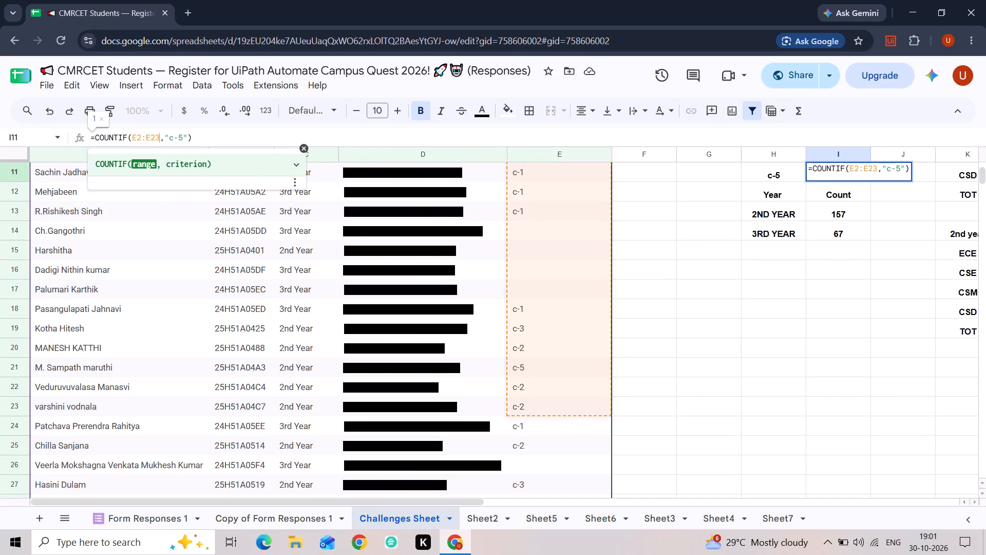
key(BackSpace)
text(44)
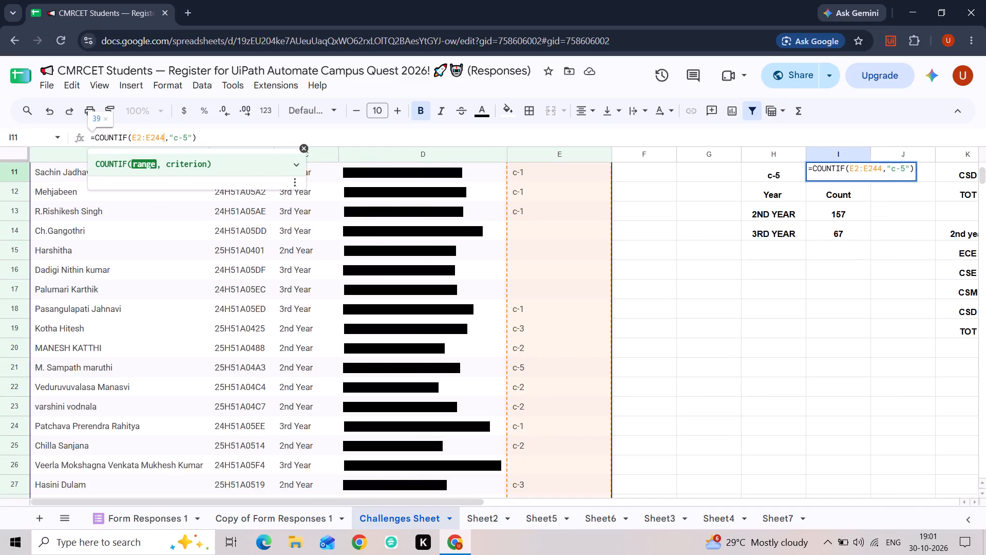
scroll(658, 234, up, 3)
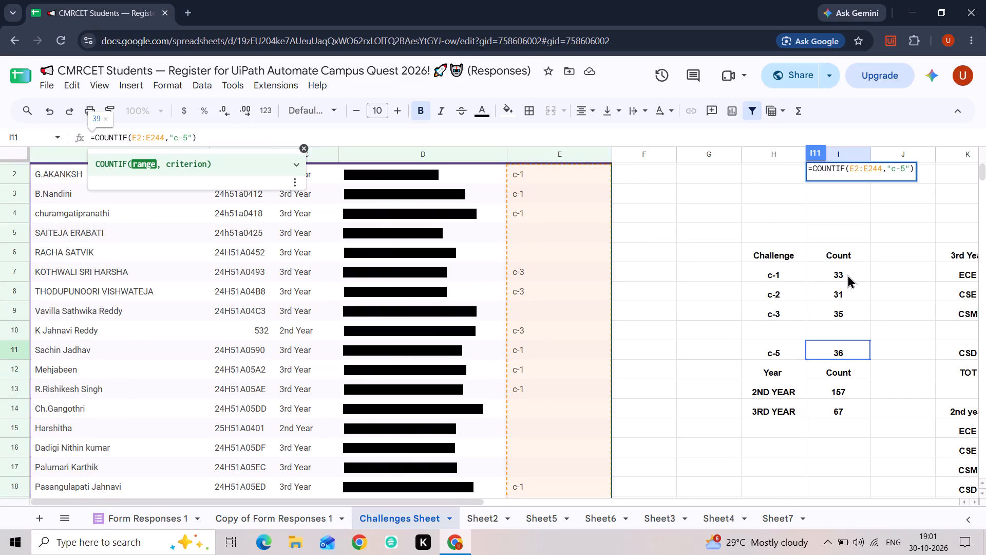
scroll(849, 339, down, 2)
scroll(849, 339, up, 1)
scroll(849, 339, down, 1)
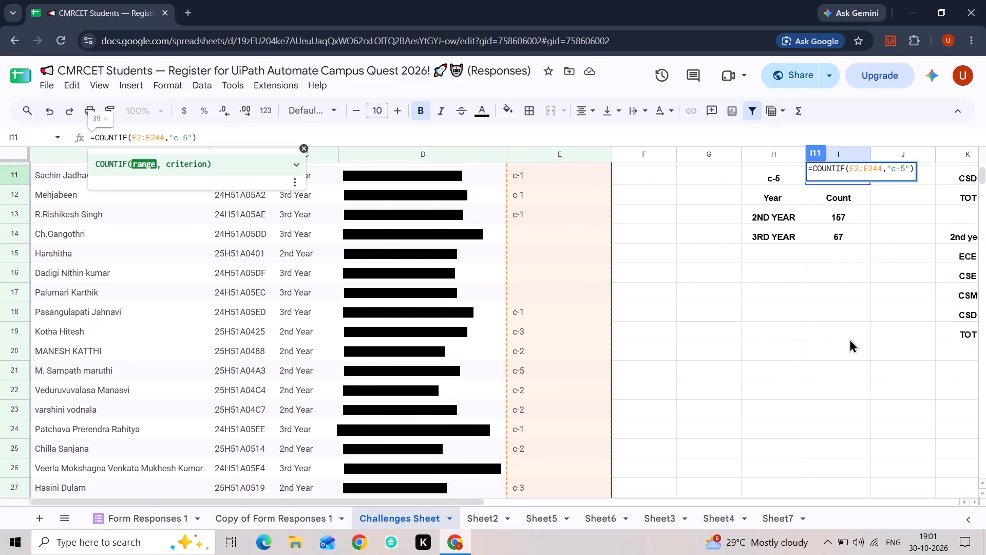
scroll(849, 339, down, 2)
click(849, 339)
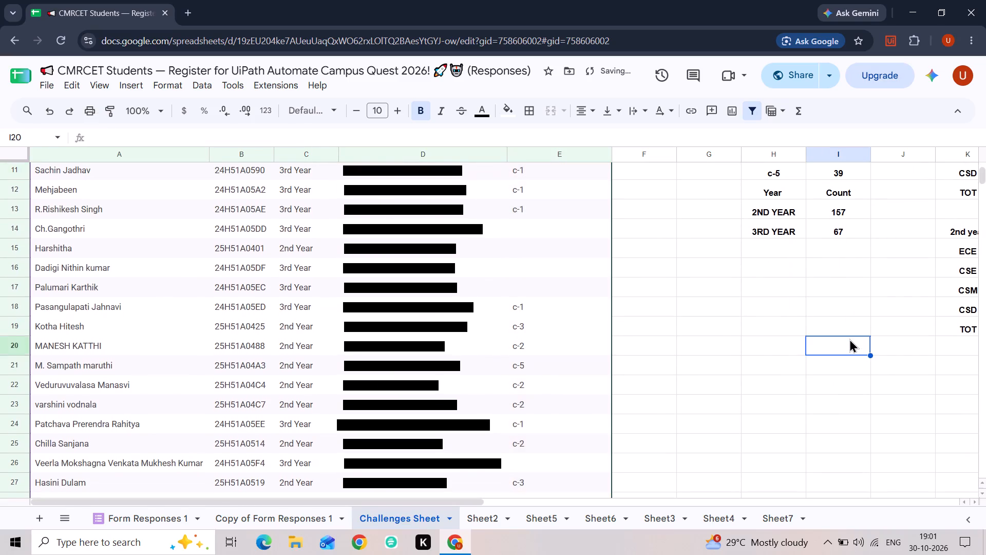
Extend the range of the c-1 count formula in cell I7 to E2:E244.
scroll(849, 339, up, 3)
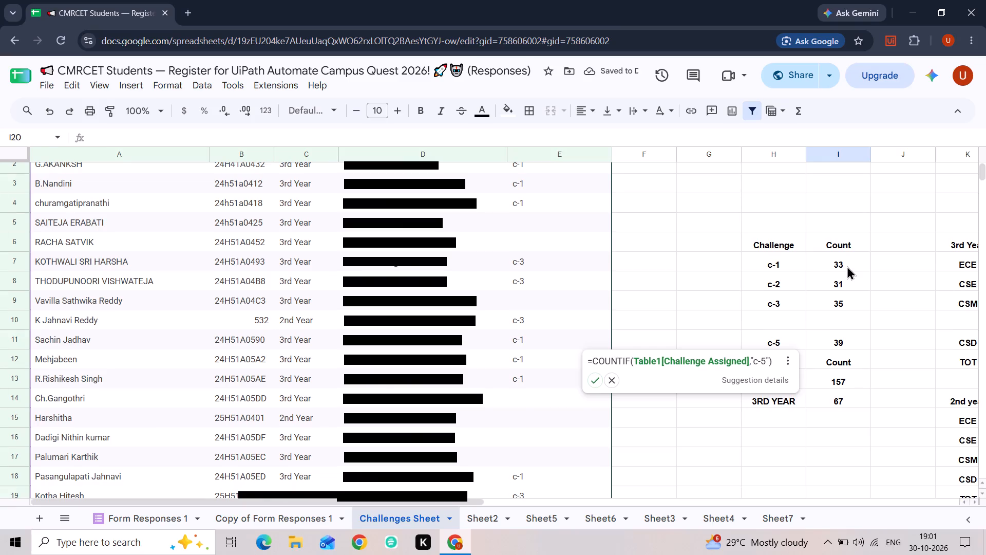
click(847, 266)
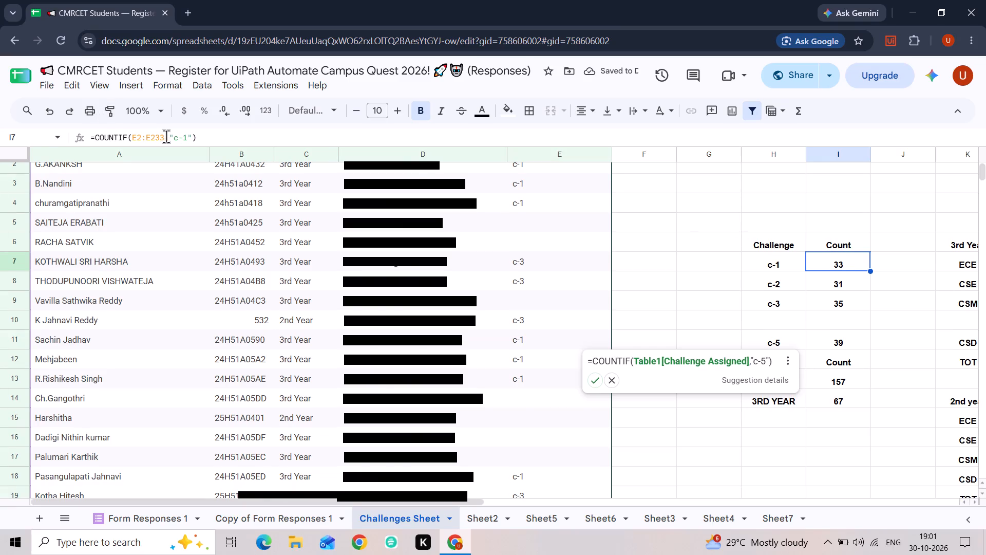
click(164, 136)
key(BackSpace)
key(BackSpace)
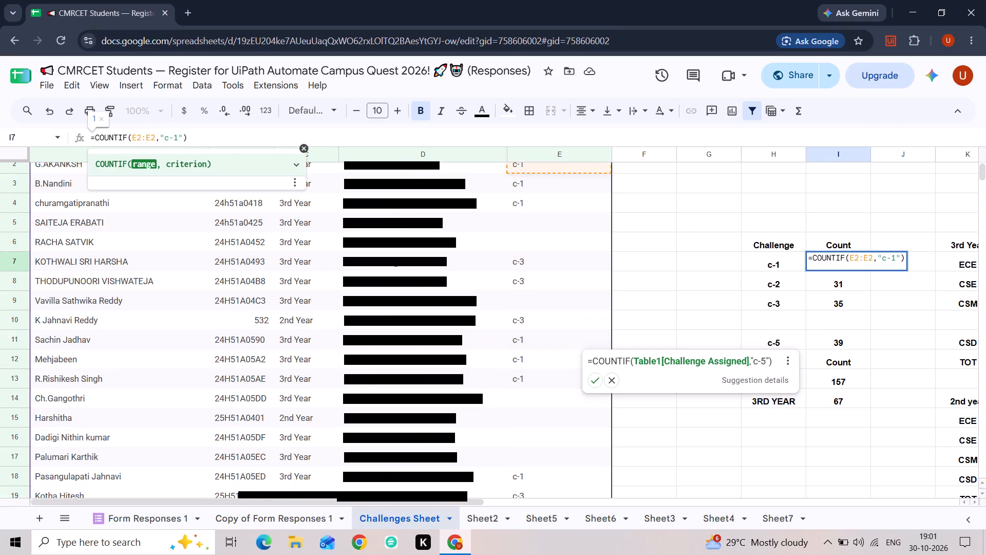
text(44)
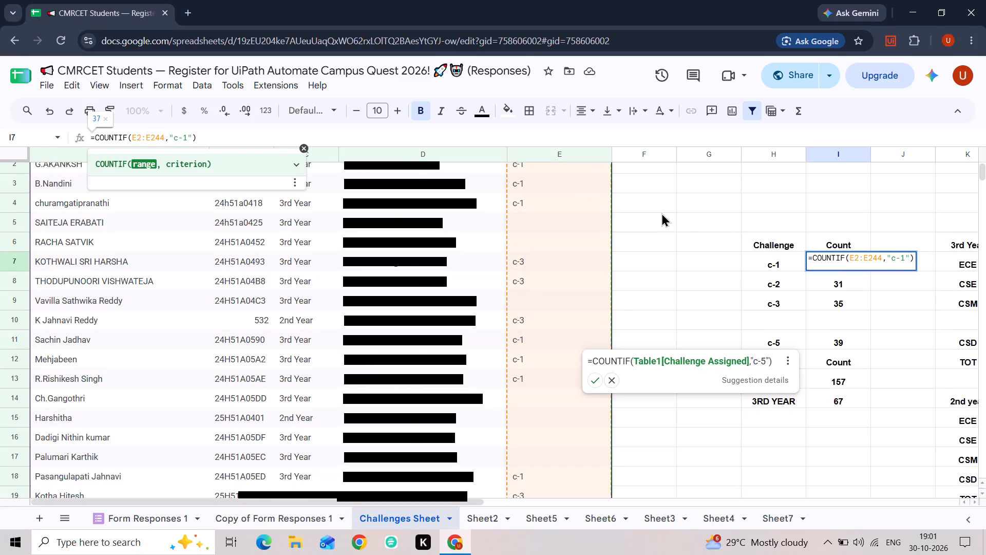
click(661, 213)
Extend the range of the c-2 count formula in cell I8 to E2:E244.
click(851, 284)
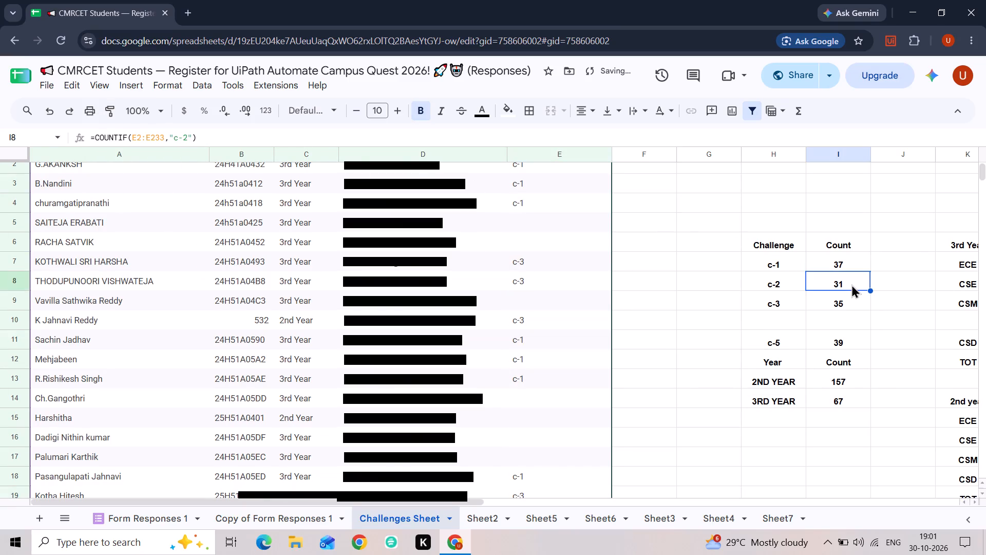
click(166, 137)
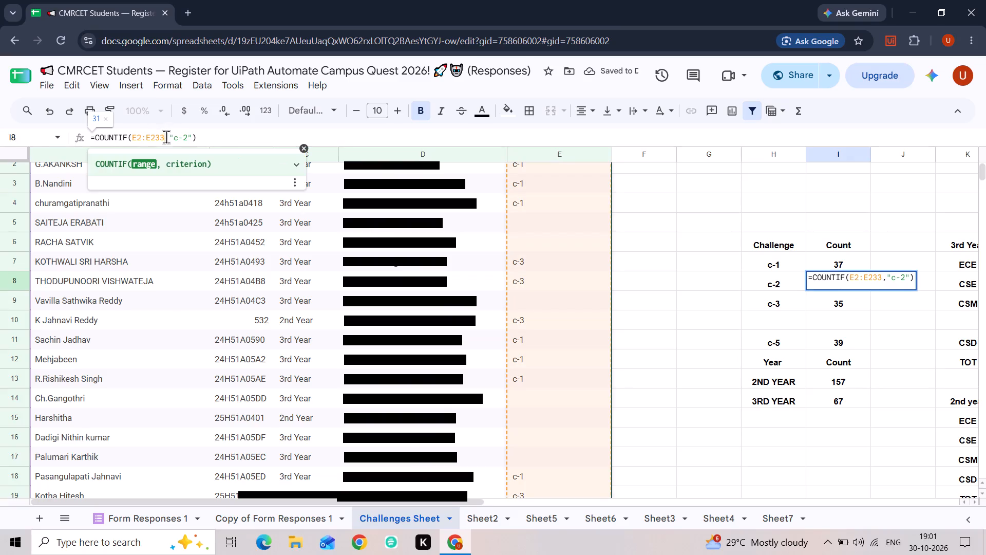
key(BackSpace)
key(BackSpace)
text(44)
click(732, 190)
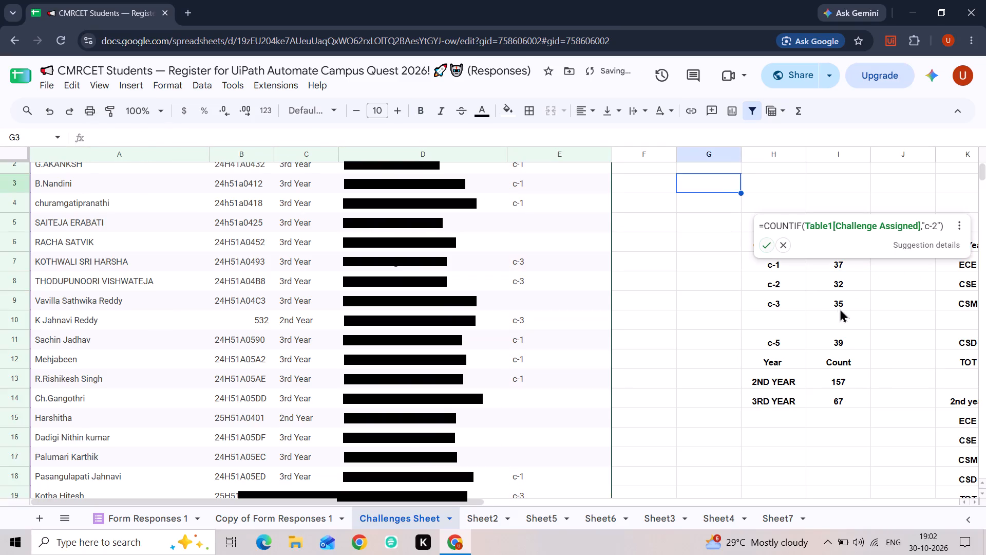
Extend the range of the c-3 count formula in cell I9 to E2:E244.
click(840, 308)
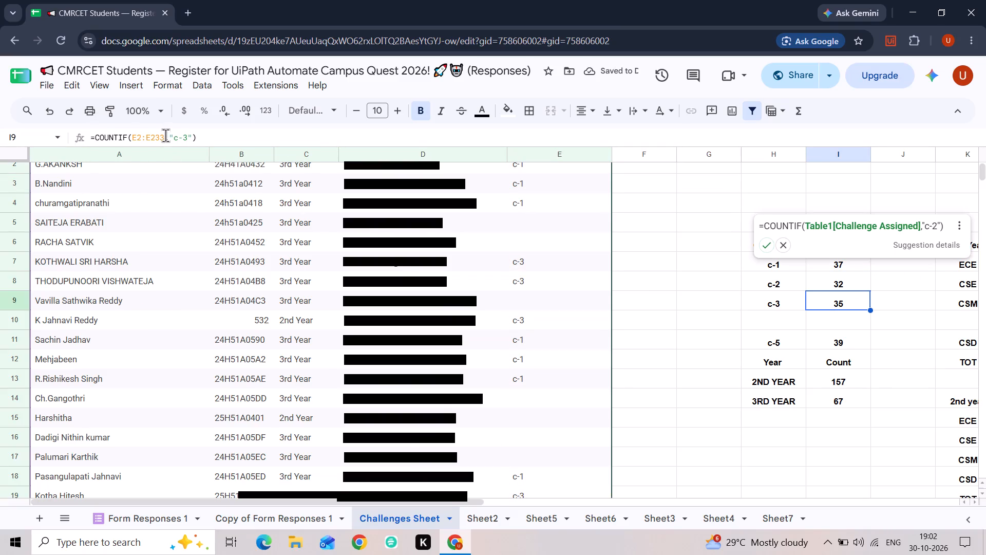
click(164, 135)
key(BackSpace)
key(BackSpace)
text(44)
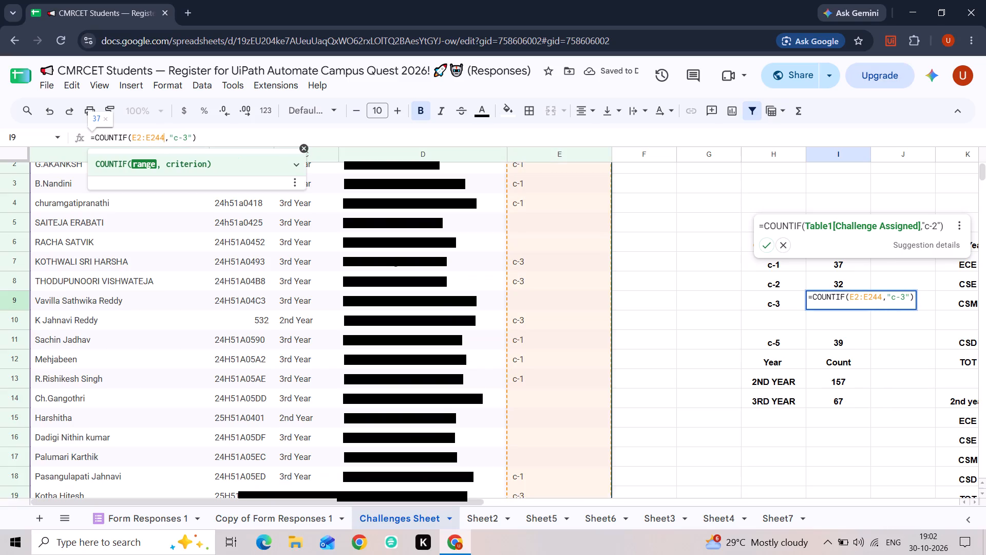
click(694, 224)
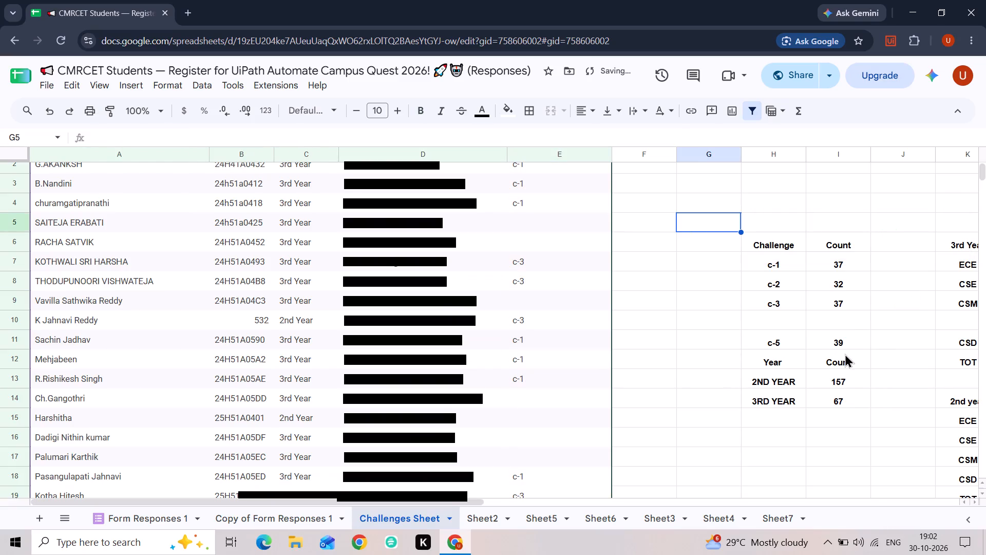
Move the c-5 label and its count formula from row 11 up to H10 and I10, leaving row 11 of the summary empty.
click(851, 344)
click(343, 135)
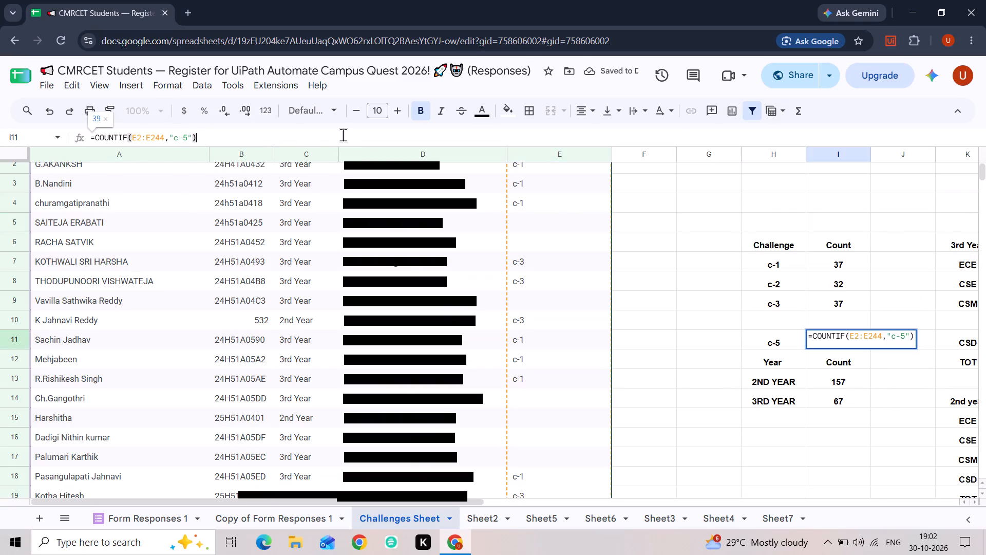
key(ctrl+a)
key(ctrl+c)
key(BackSpace)
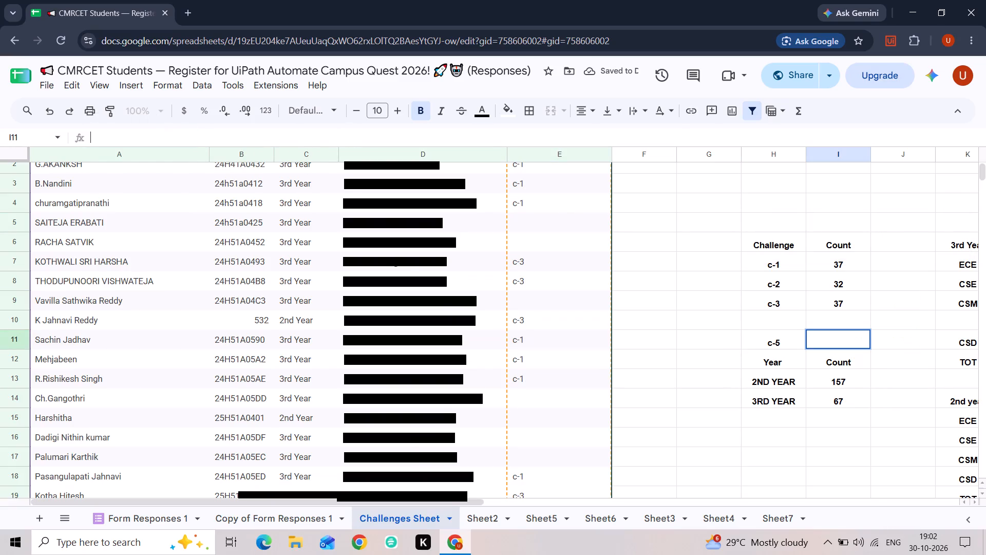
click(788, 334)
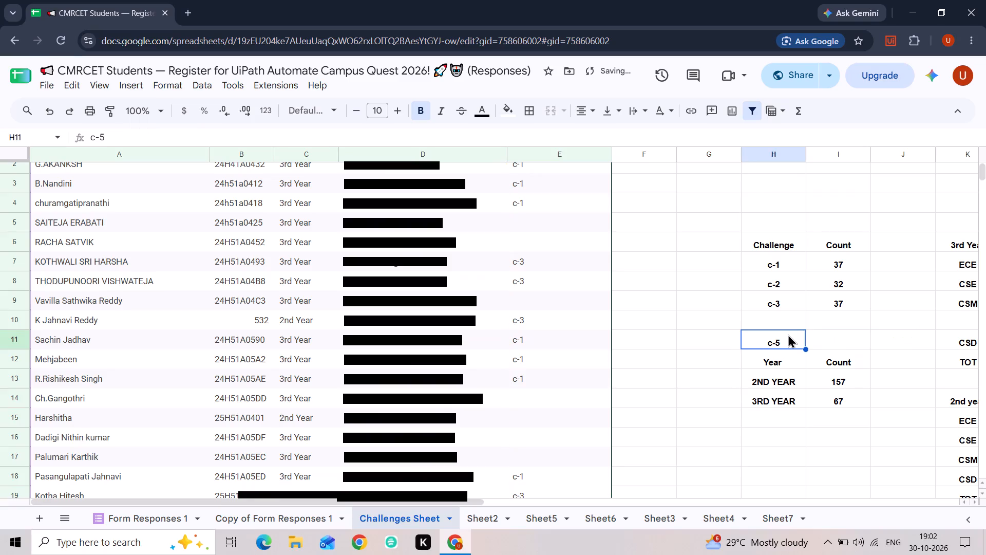
key(ctrl+c)
key(Up)
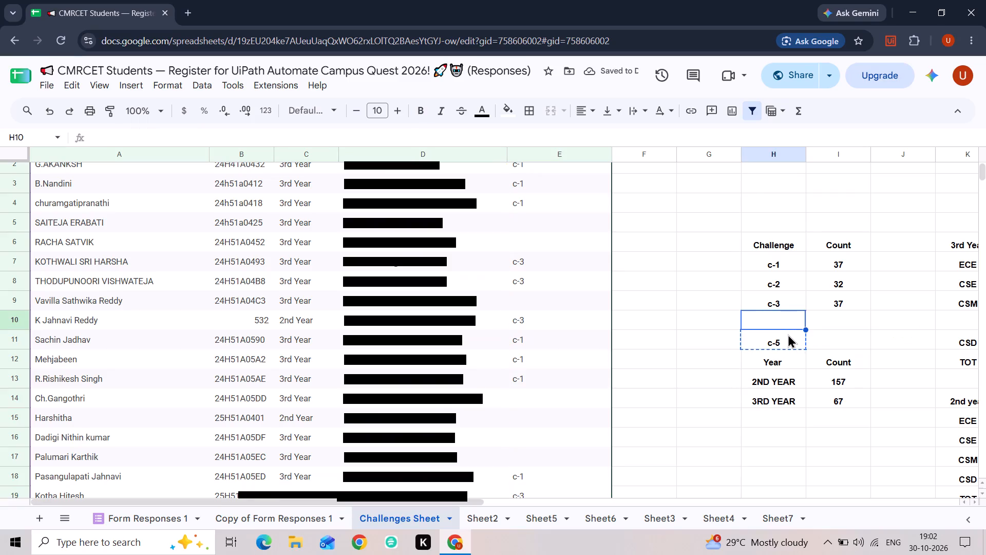
key(ctrl+v)
key(Right)
key(super+v)
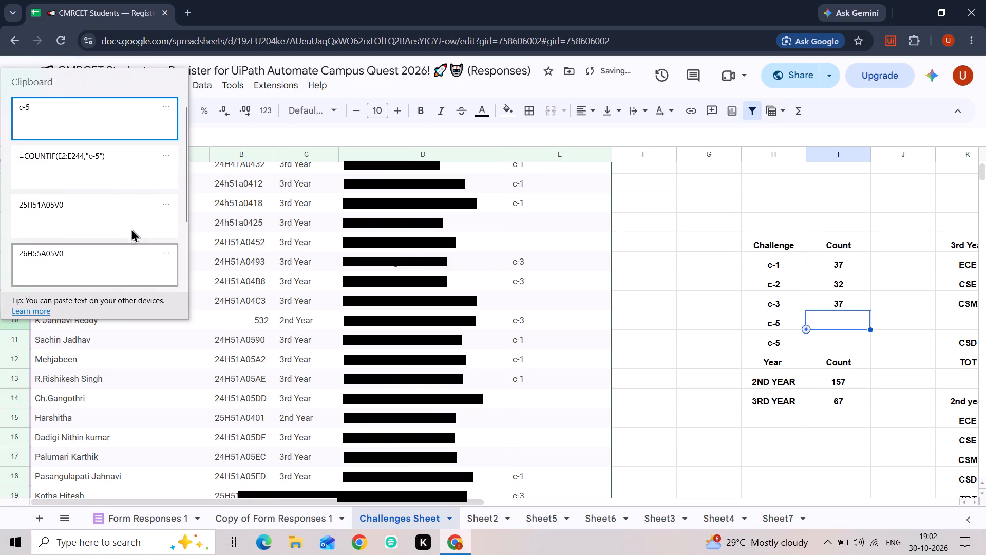
click(92, 164)
key(ctrl+v)
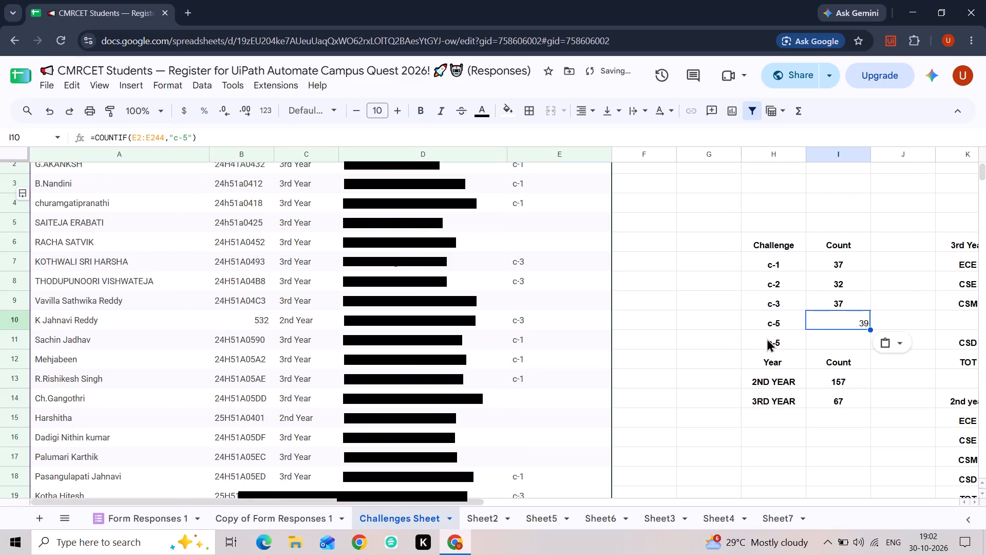
click(769, 340)
key(BackSpace)
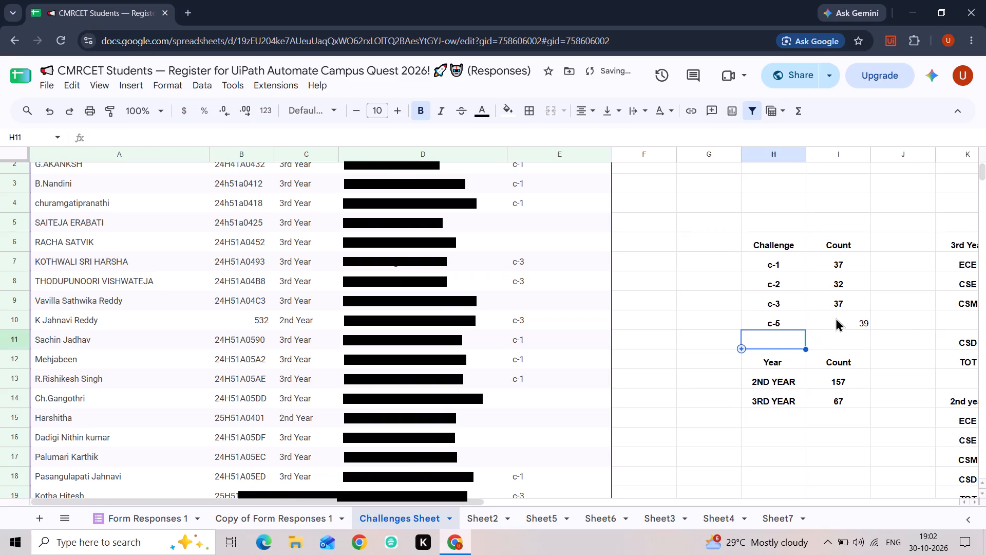
Centre the c-5 count in cell I10 horizontally and make it bold.
click(836, 318)
key(ctrl+a)
click(836, 318)
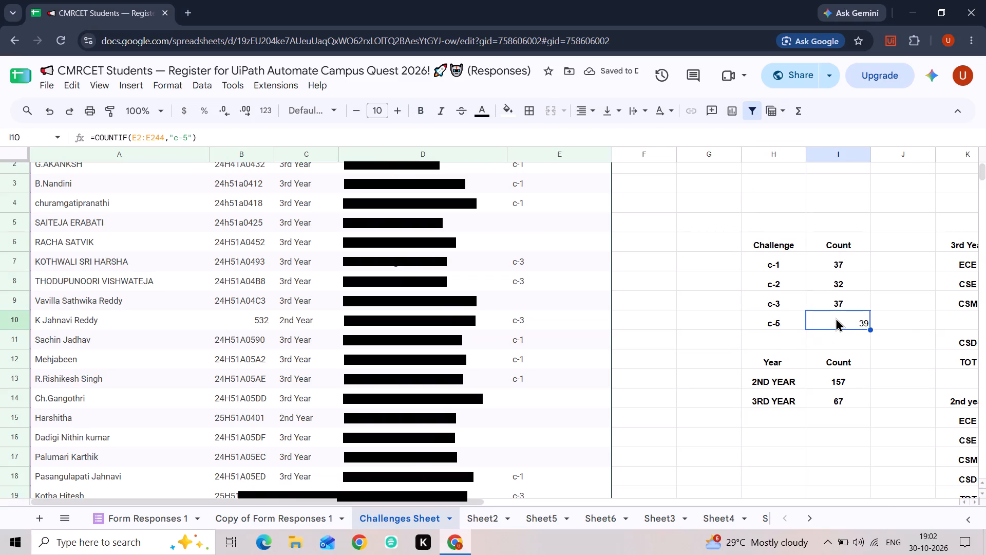
click(584, 110)
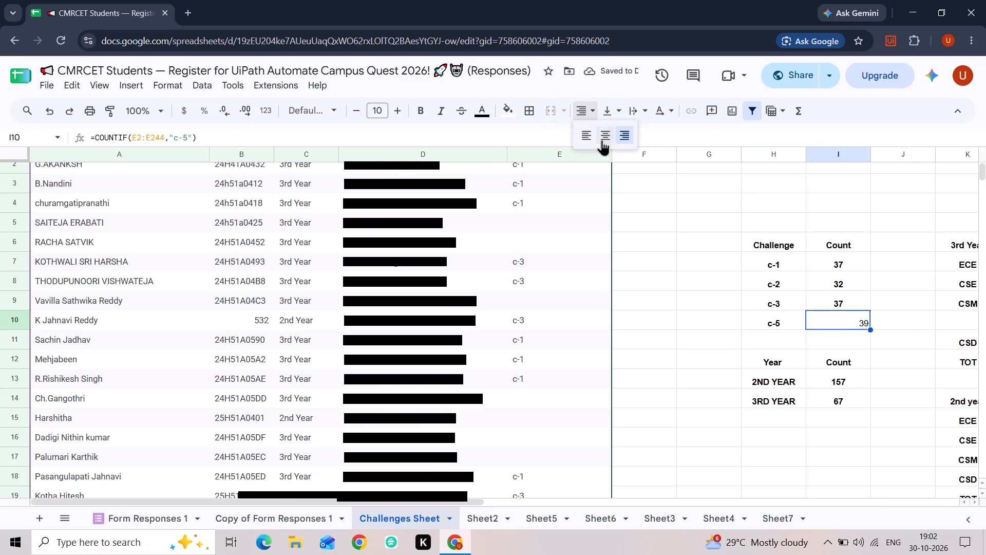
click(602, 140)
click(419, 113)
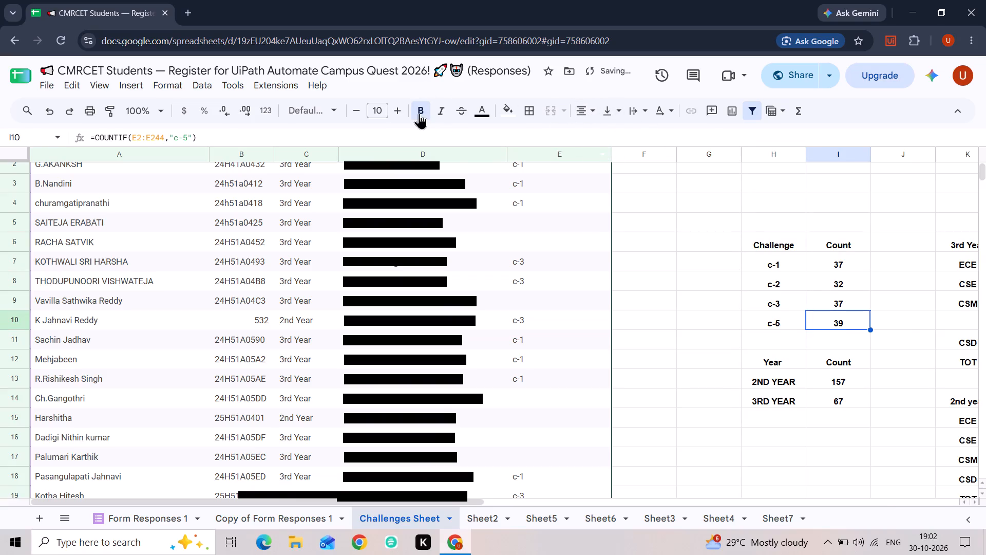
Extend the range of the 2ND YEAR count formula in cell I13 to C2:C244.
click(837, 379)
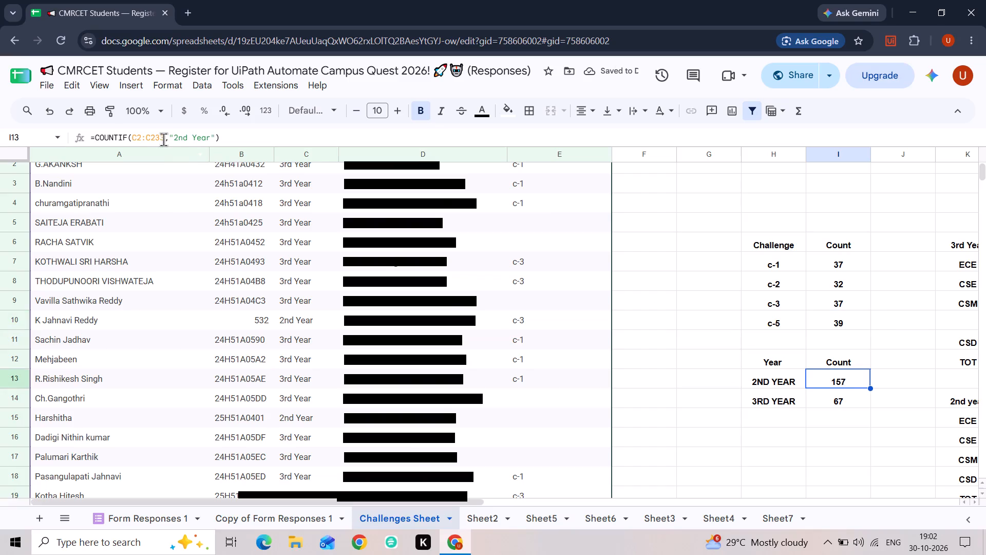
click(162, 137)
key(Right)
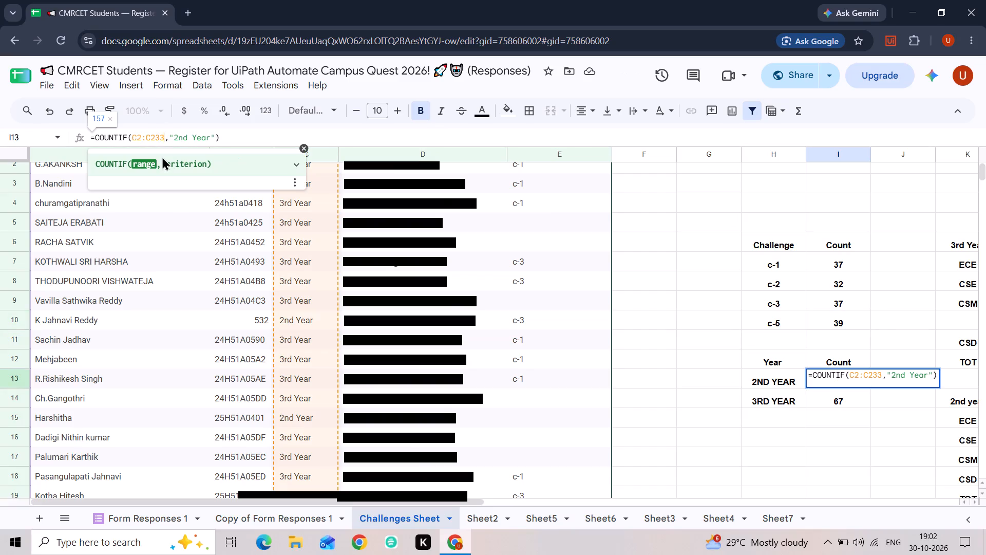
key(BackSpace)
key(BackSpace)
text(44)
click(681, 202)
Extend the range of the 3RD YEAR count formula in cell I14 to C2:C244.
click(855, 403)
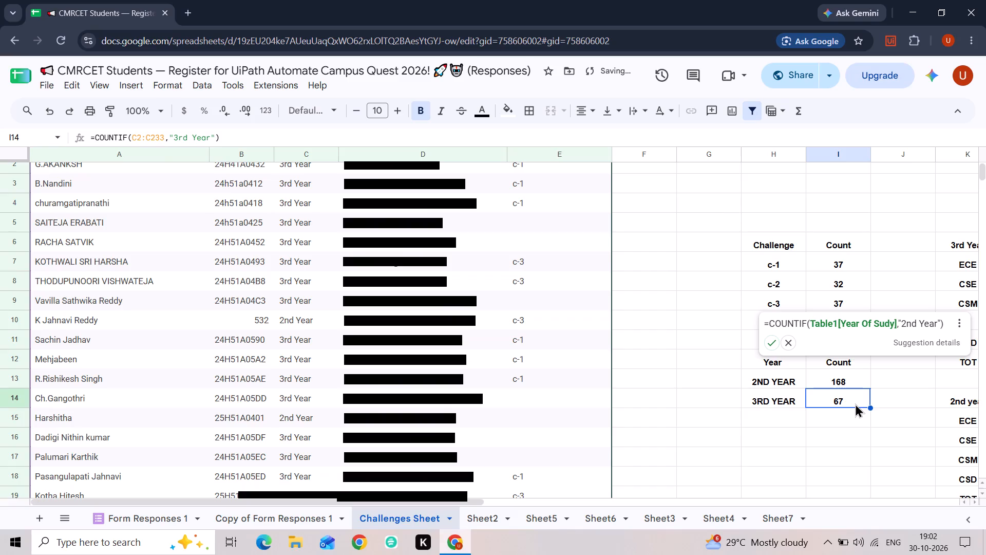
click(164, 135)
key(BackSpace)
key(BackSpace)
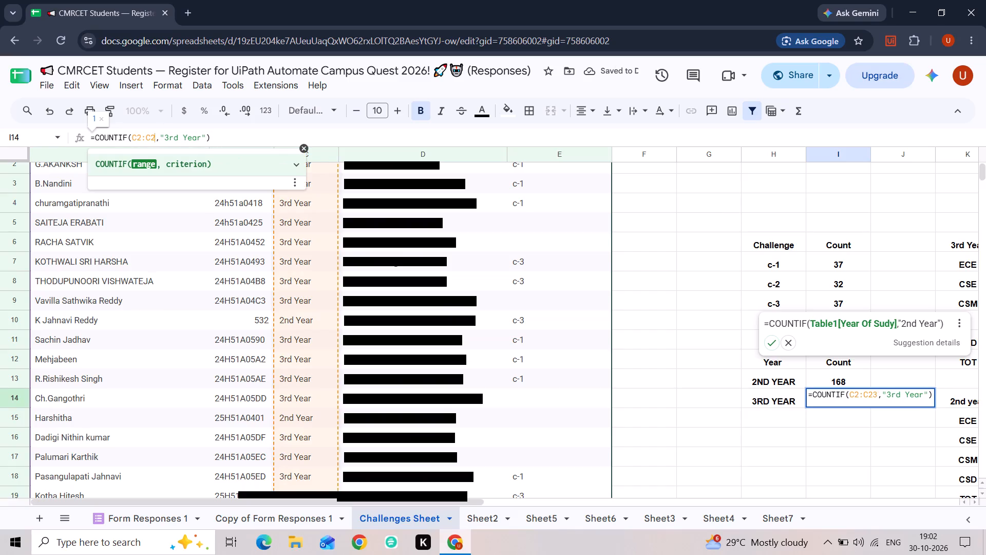
text(44)
click(675, 275)
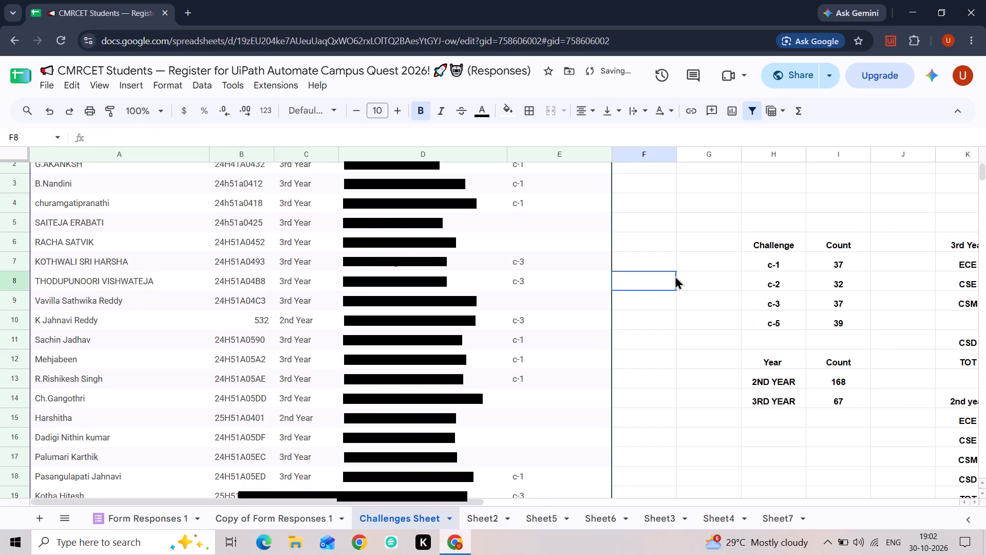
Copy the whole student table, A1:E244, from the Challenges Sheet.
scroll(675, 275, left, 2)
scroll(675, 275, right, 1)
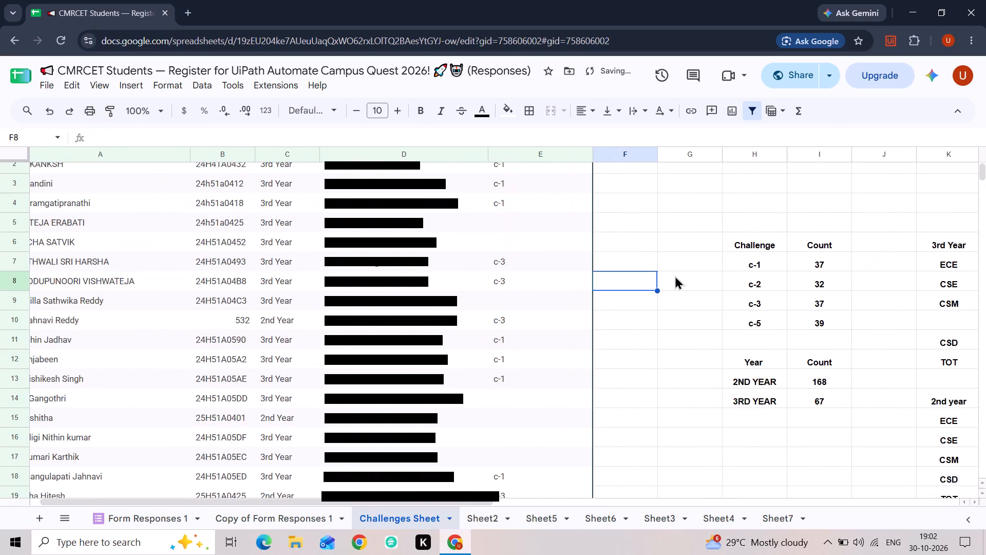
scroll(675, 275, right, 3)
scroll(232, 303, up, 5)
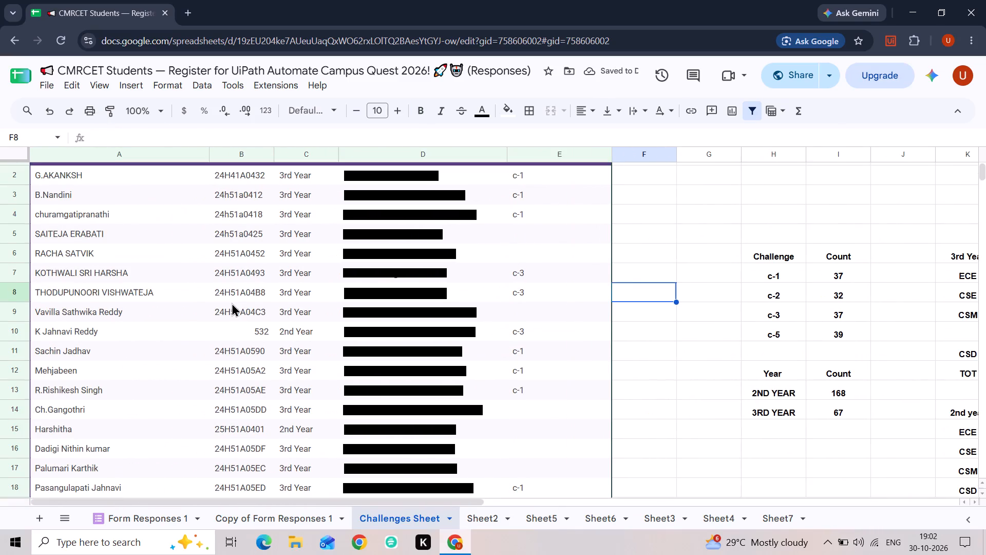
scroll(232, 303, up, 2)
click(147, 320)
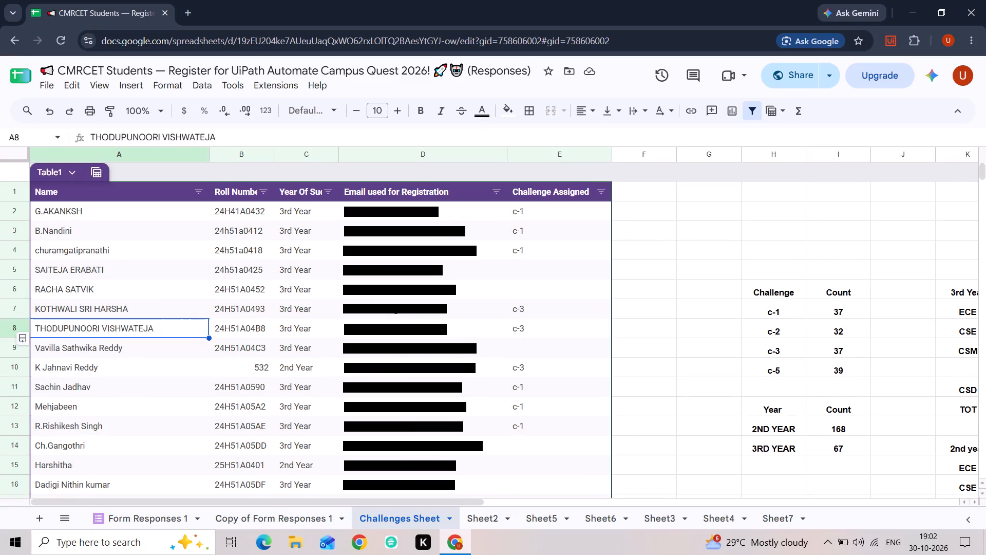
key(ctrl+a)
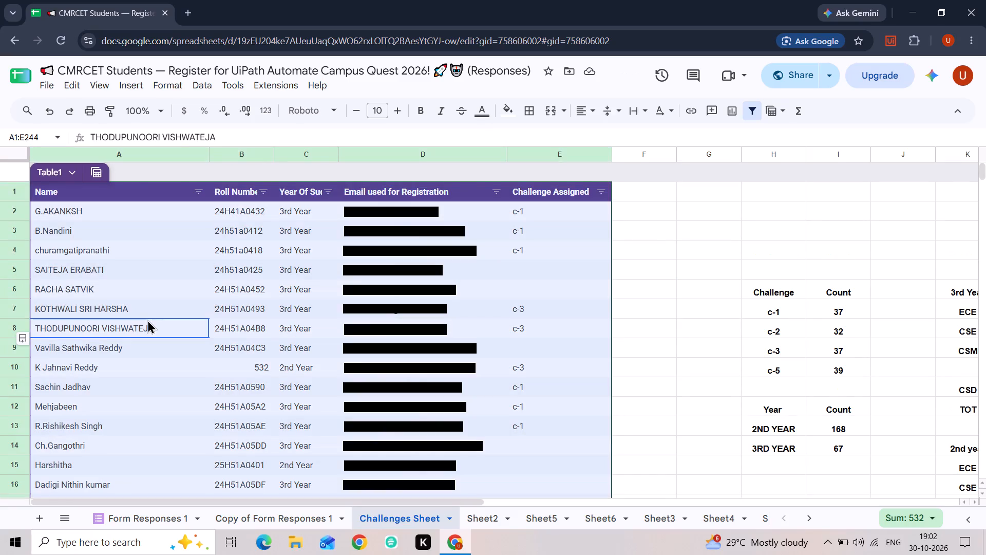
key(ctrl+c)
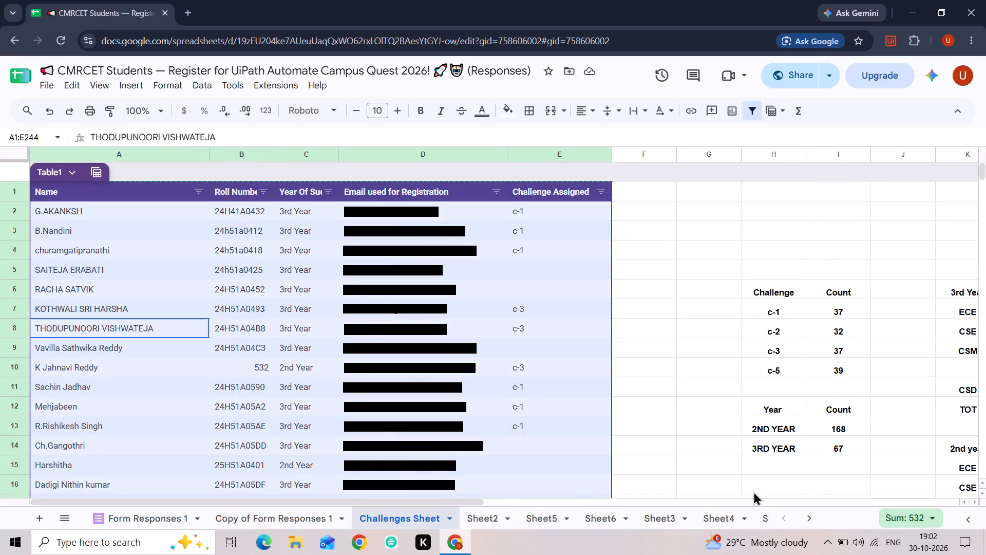
Delete Sheet2, the tab holding the table with generic Column 1 to Column 5 headers, from the workbook.
click(486, 512)
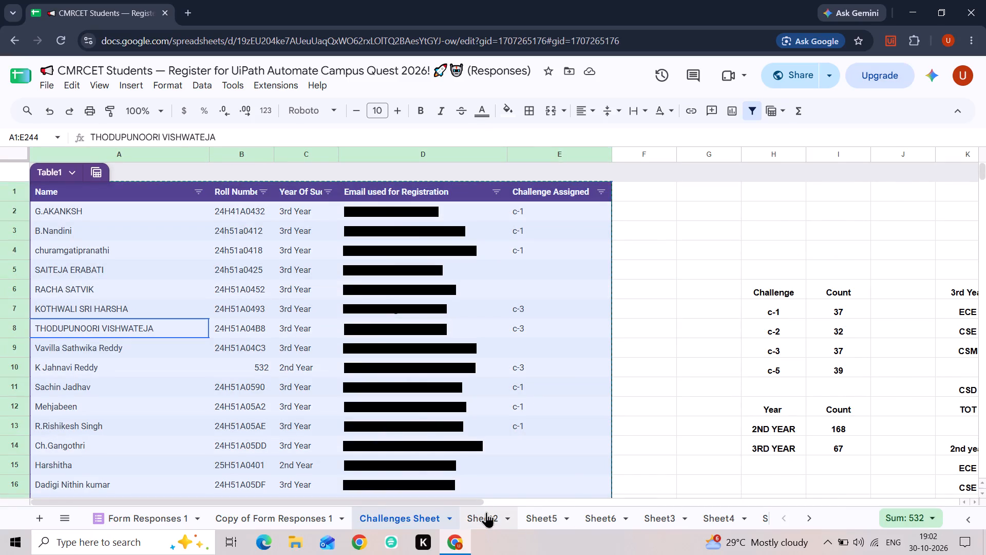
click(532, 520)
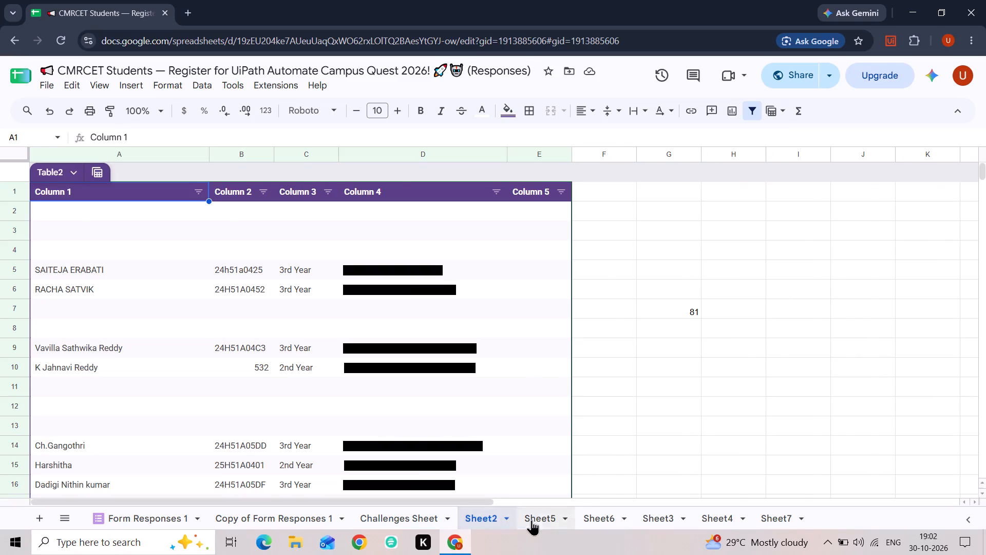
right_click(496, 520)
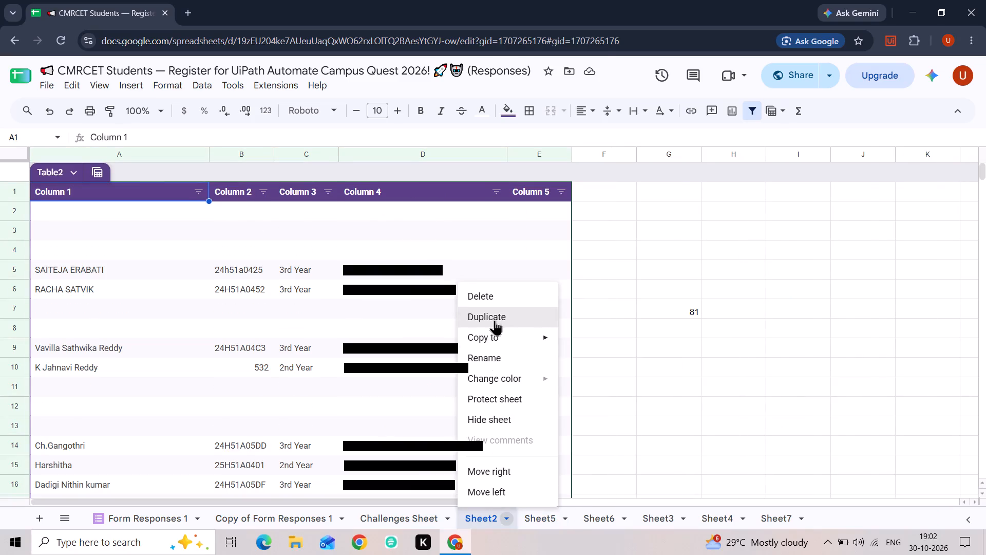
click(502, 297)
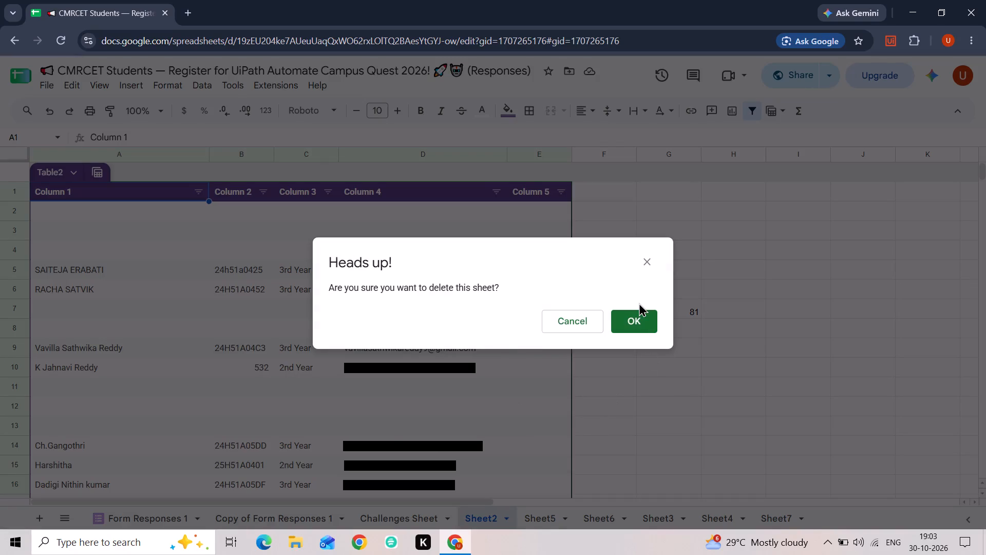
click(639, 313)
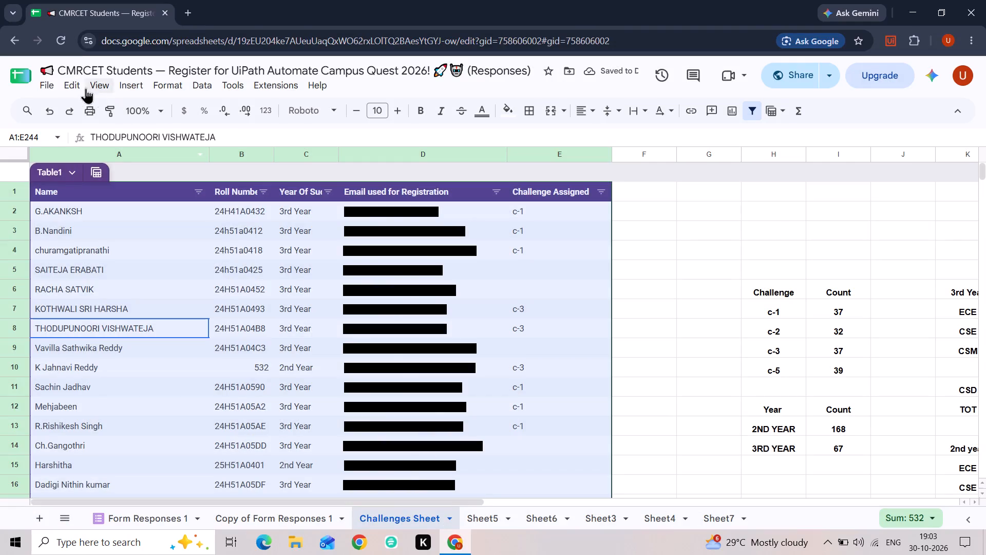
Create a new blank spreadsheet and paste the copied student table into it starting at cell A1.
click(26, 73)
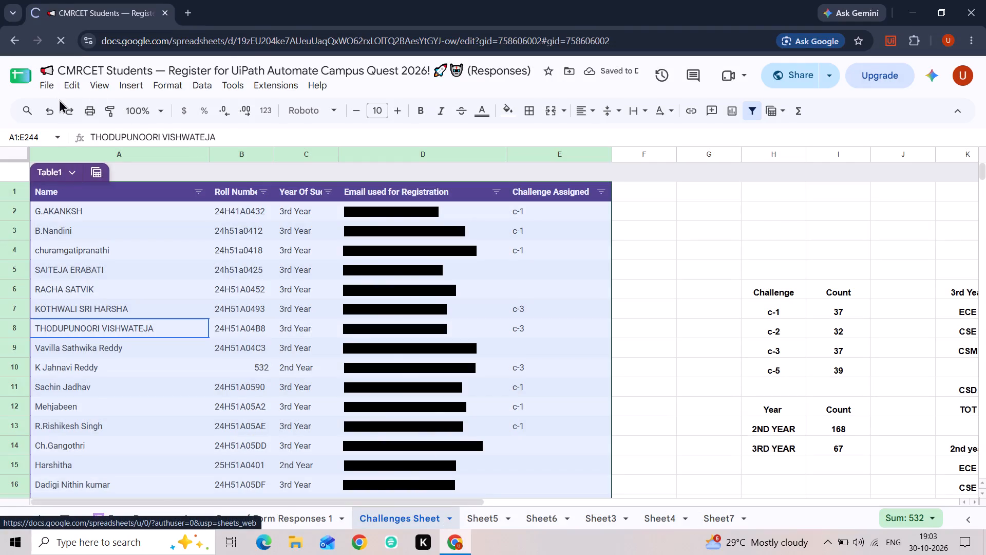
click(158, 155)
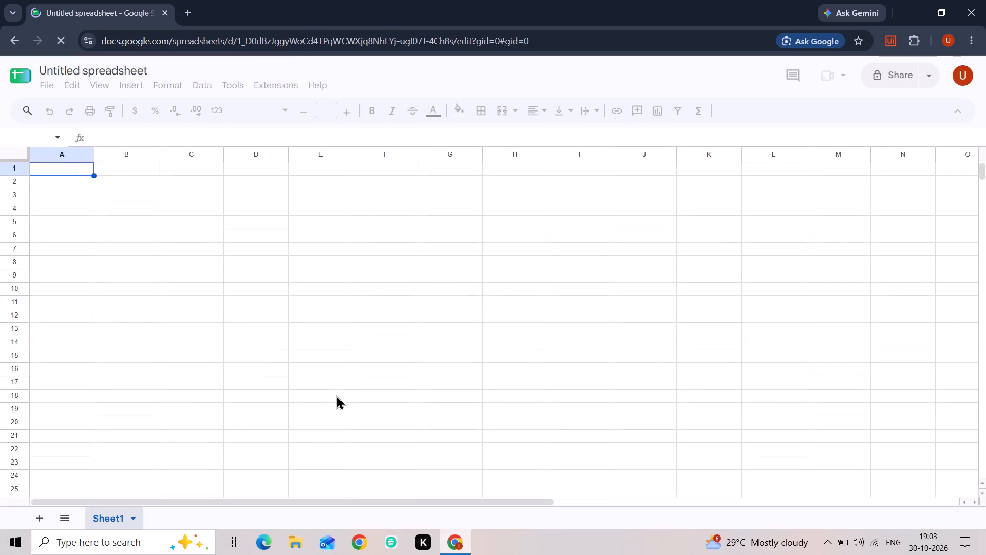
key(ctrl+v)
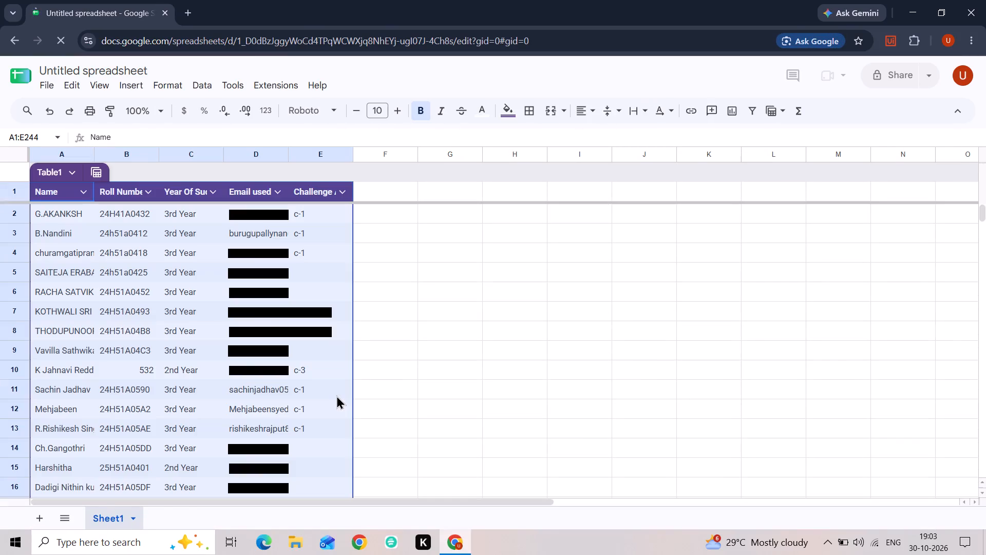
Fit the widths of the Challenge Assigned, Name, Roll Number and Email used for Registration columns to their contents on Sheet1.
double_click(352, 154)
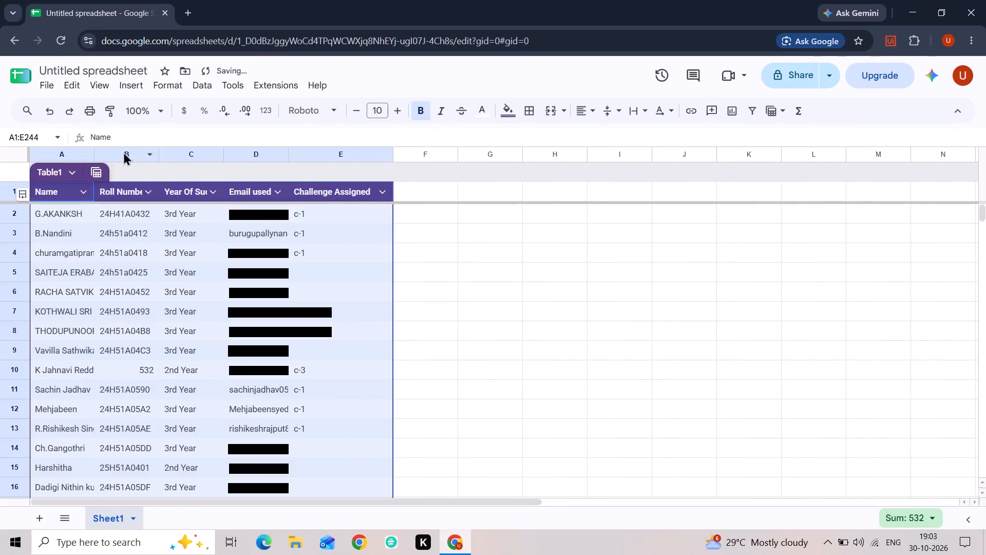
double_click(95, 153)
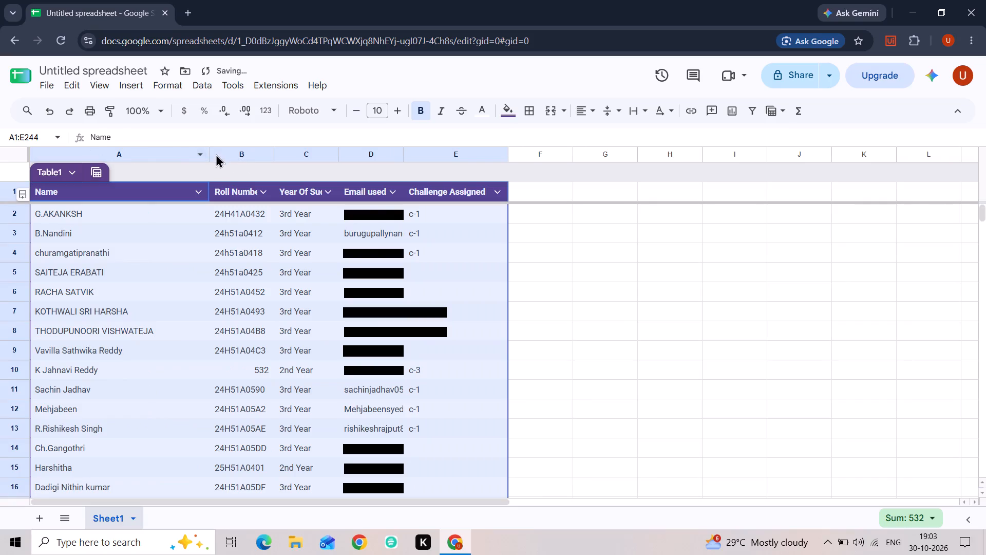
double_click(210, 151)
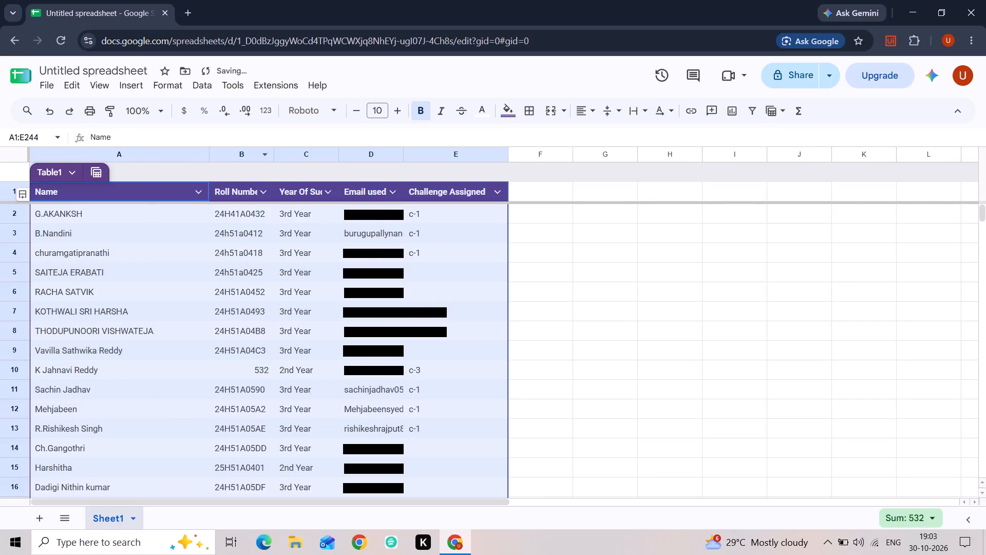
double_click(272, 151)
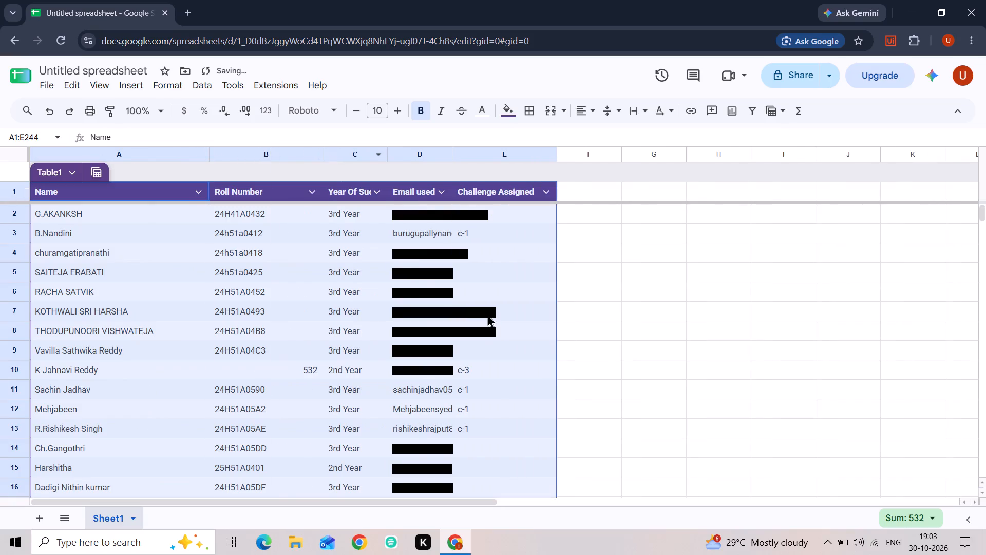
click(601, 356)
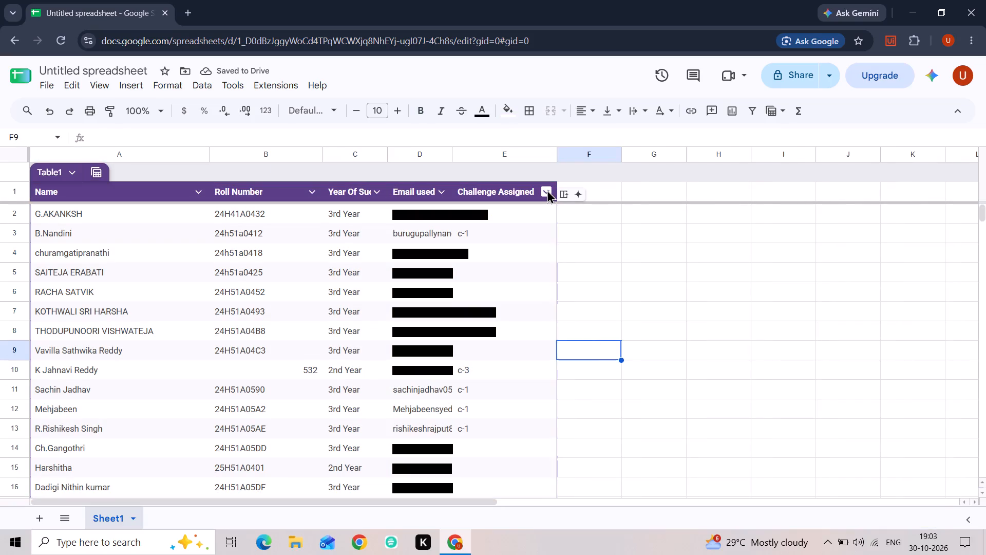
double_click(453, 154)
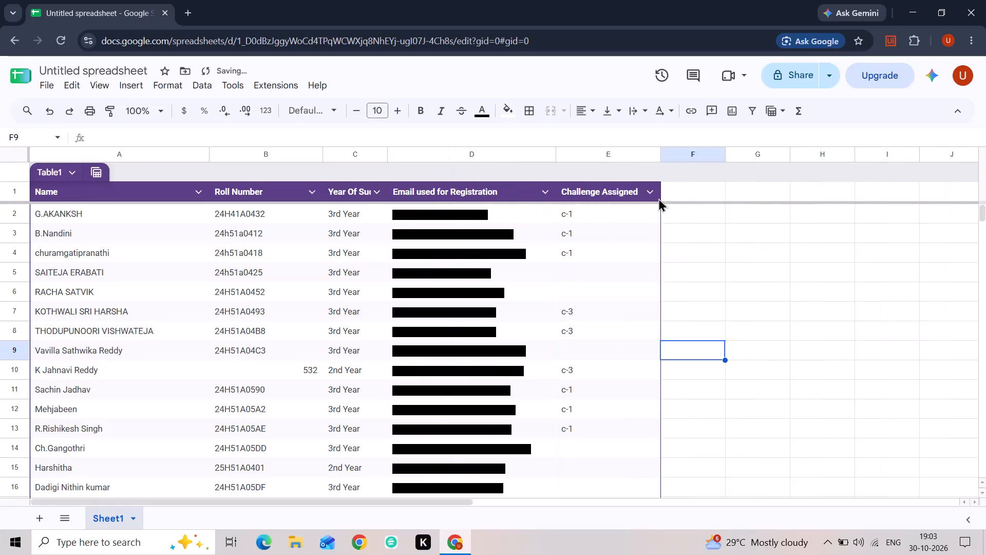
Filter the Challenge Assigned column to exclude blanks, keeping only students with an assigned challenge.
click(651, 195)
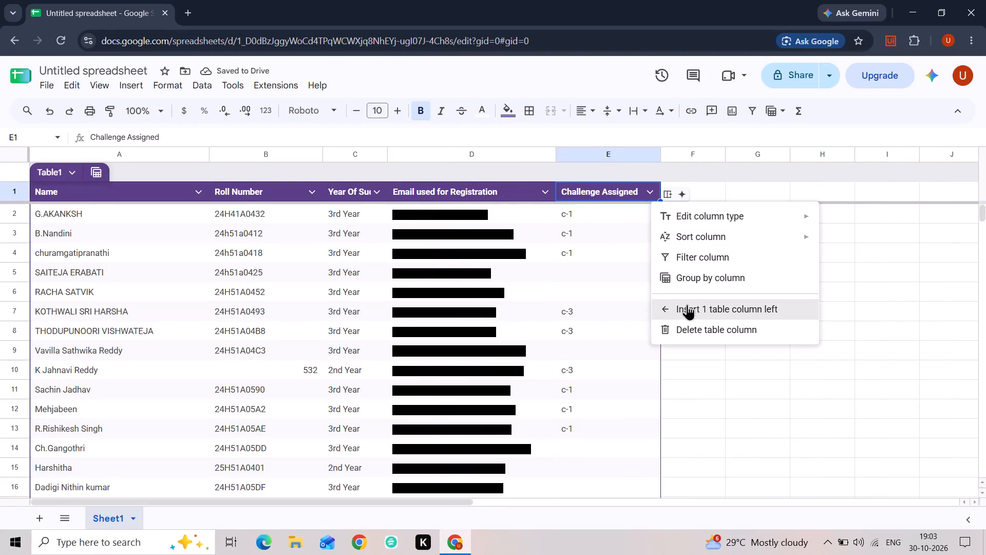
click(705, 254)
click(518, 404)
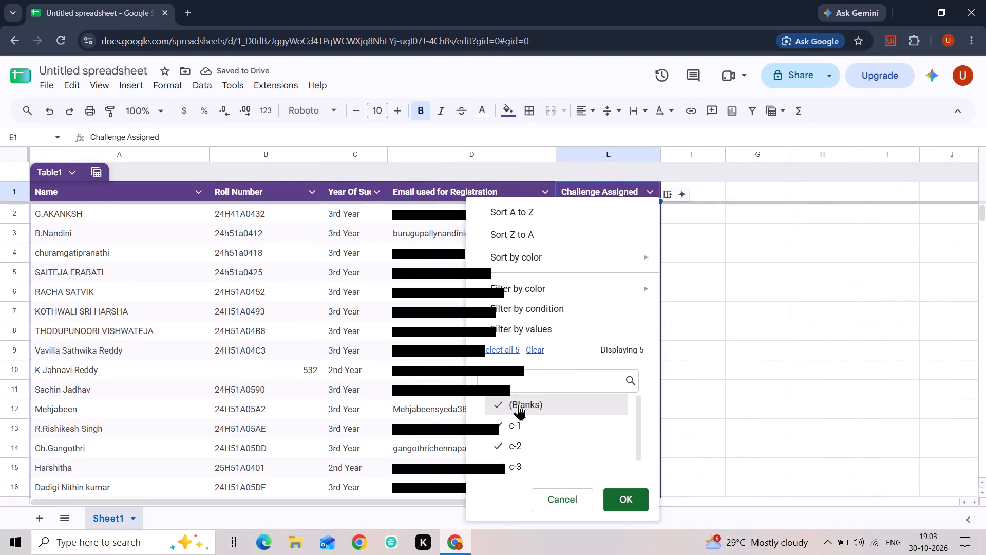
click(620, 495)
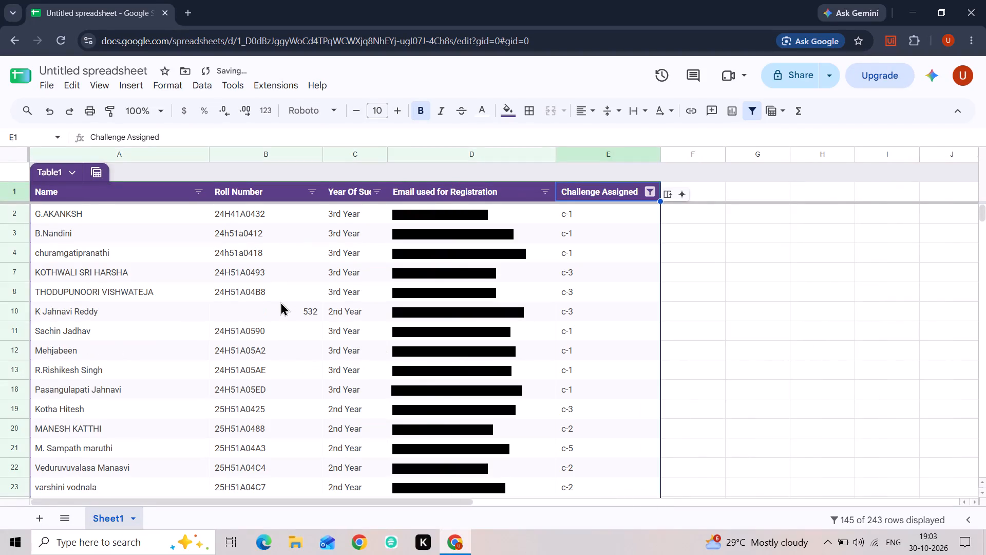
Copy the filtered table and paste it at cell A1 of a newly added sheet.
click(280, 302)
key(ctrl+a)
key(ctrl+c)
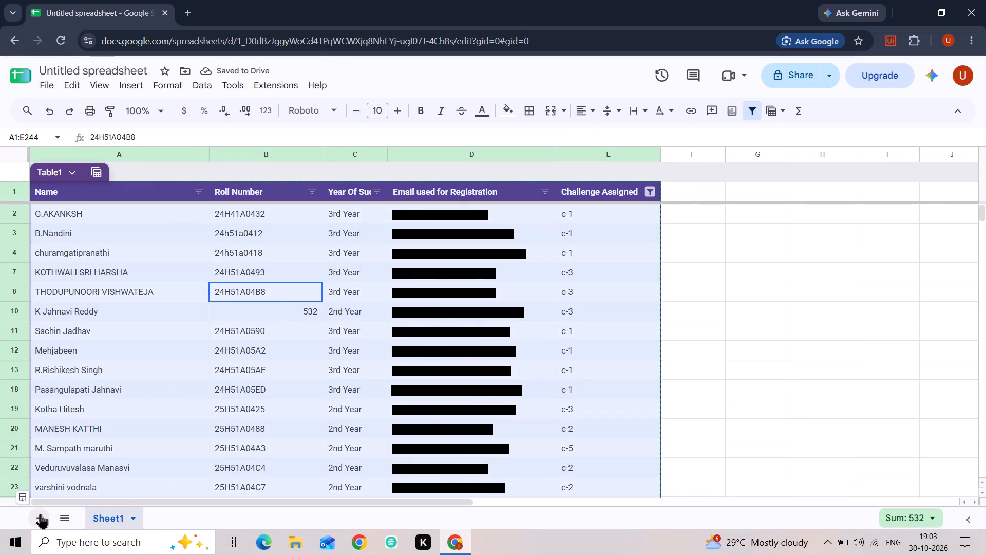
click(41, 513)
key(ctrl+v)
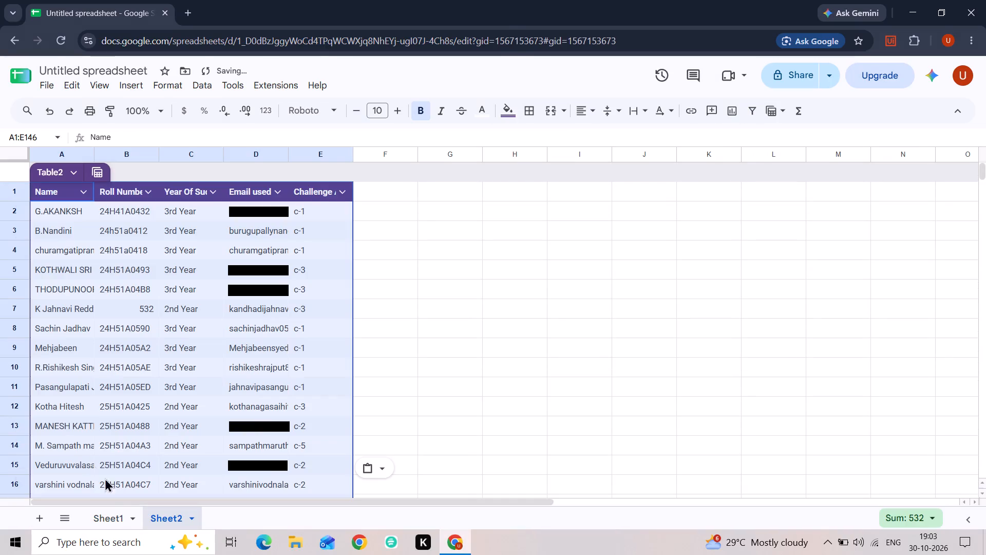
Delete Sheet1, which holds the unreduced student table, from the new spreadsheet.
right_click(113, 513)
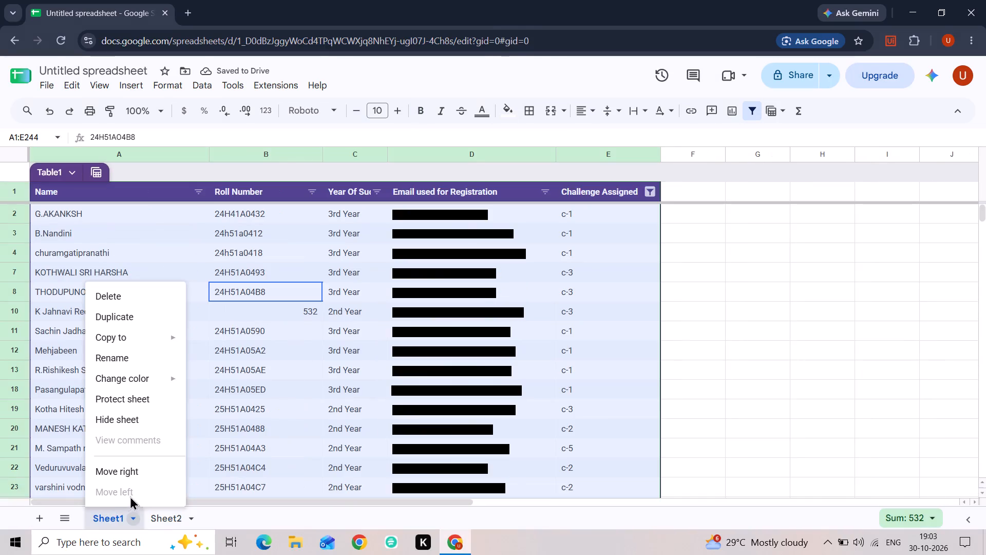
click(142, 290)
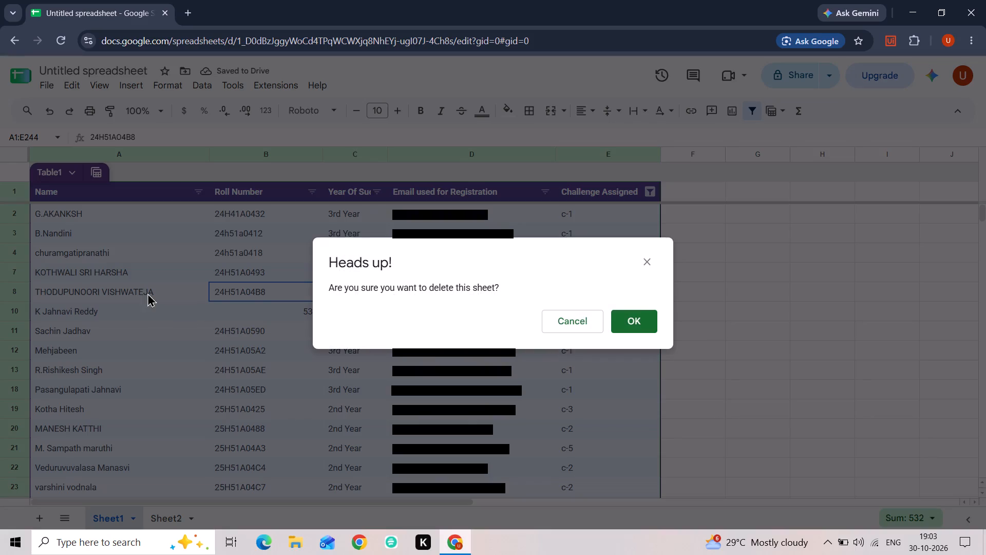
click(646, 319)
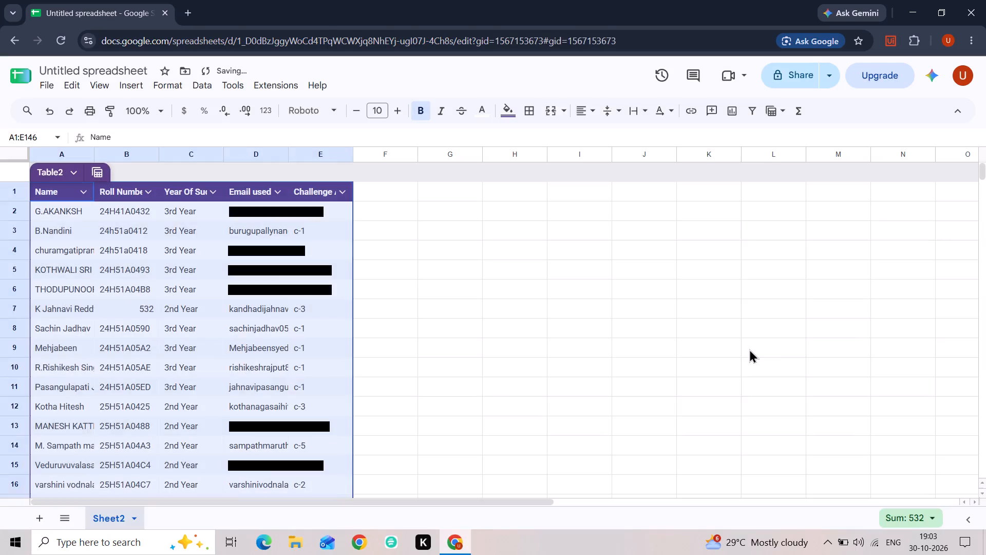
Fit the widths of the Challenge Assigned and Email used for Registration columns to their contents on Sheet2.
click(749, 349)
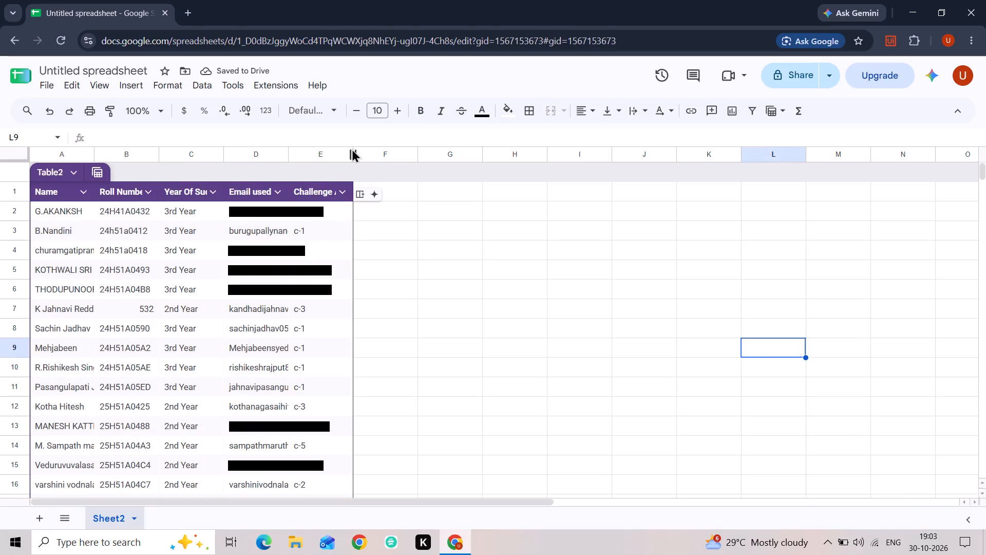
click(352, 149)
double_click(352, 154)
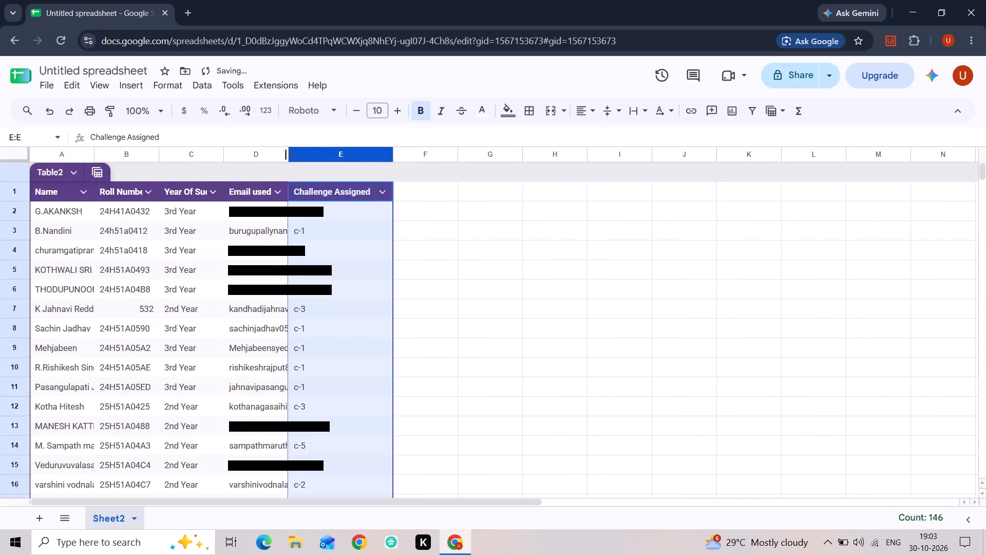
double_click(289, 156)
Look through the pasted student table on Sheet2 down to its last row, examining the Challenge Assigned entries.
scroll(703, 323, down, 5)
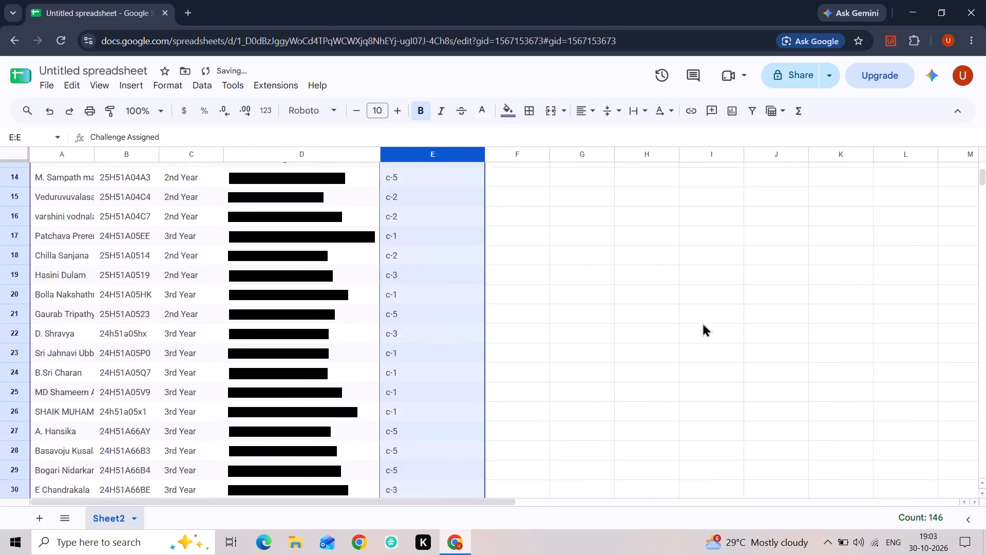
scroll(703, 323, down, 20)
scroll(703, 323, down, 19)
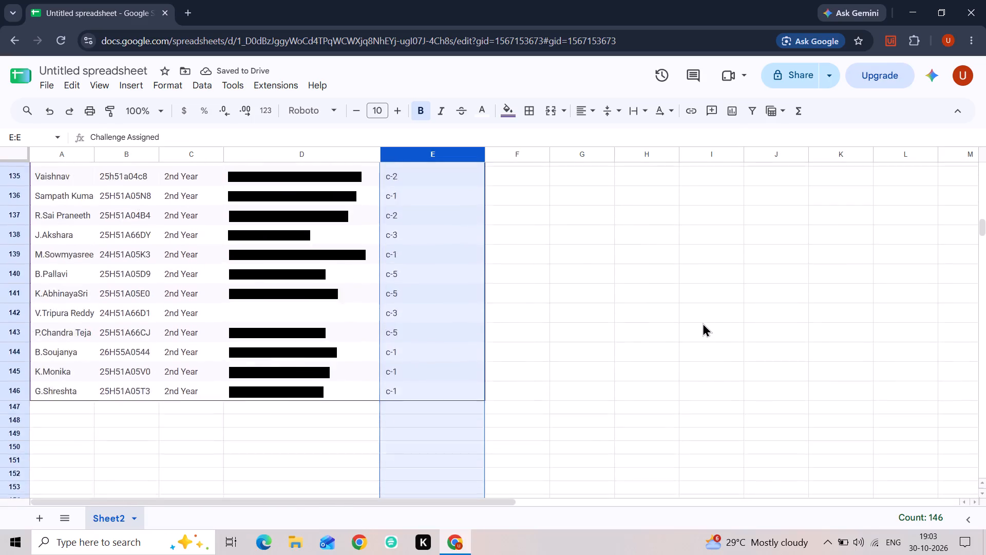
scroll(703, 323, down, 5)
scroll(703, 323, up, 9)
click(698, 334)
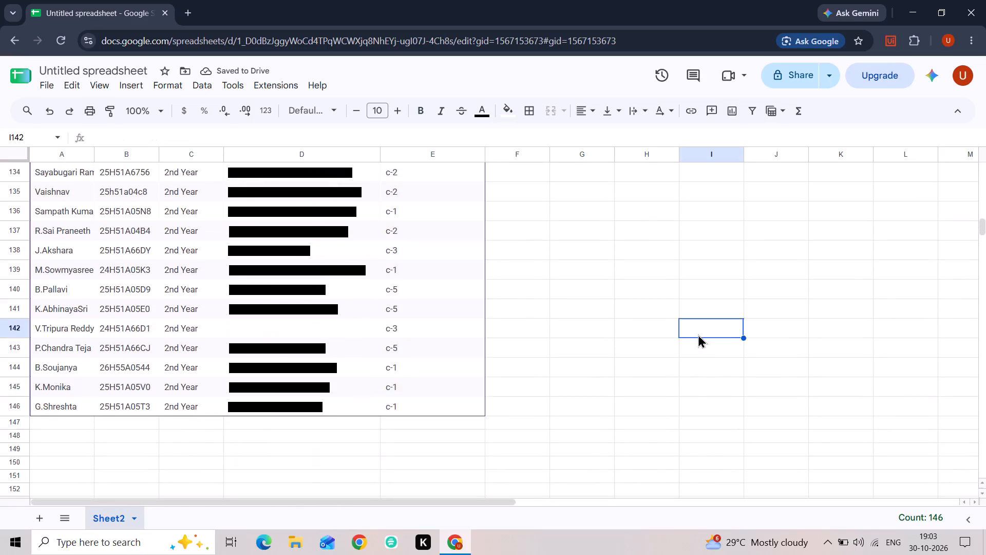
scroll(698, 334, up, 20)
scroll(698, 334, up, 8)
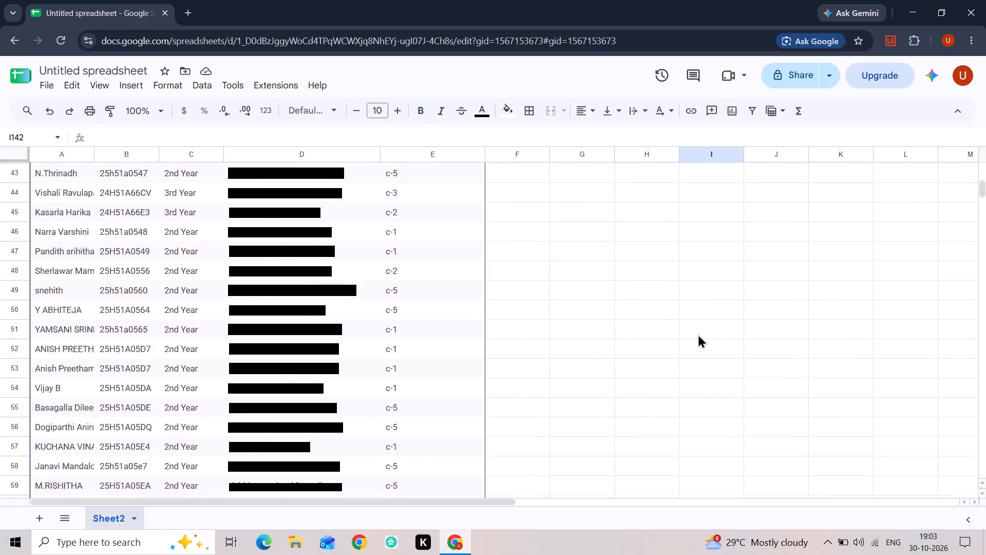
scroll(698, 334, up, 20)
scroll(698, 334, up, 2)
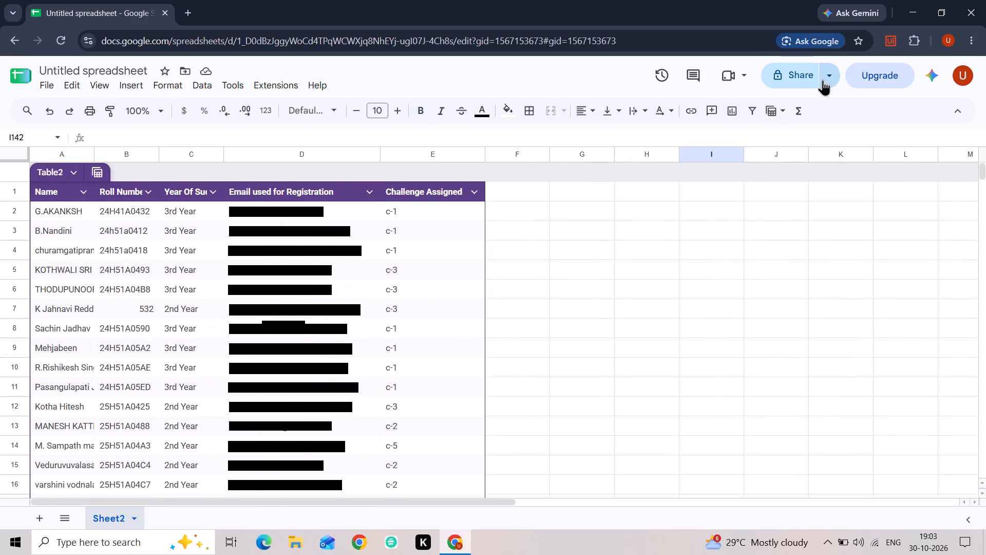
Start sharing the new spreadsheet that lists the students with an assigned challenge.
click(823, 80)
click(792, 64)
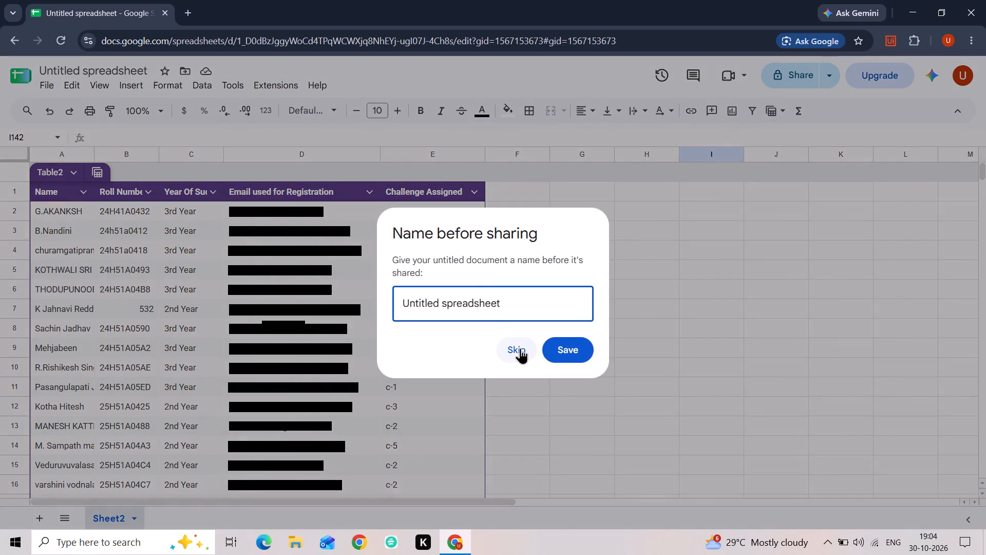
Keep the default file name for sharing and set the spreadsheet's general access to Anyone with the link.
click(556, 350)
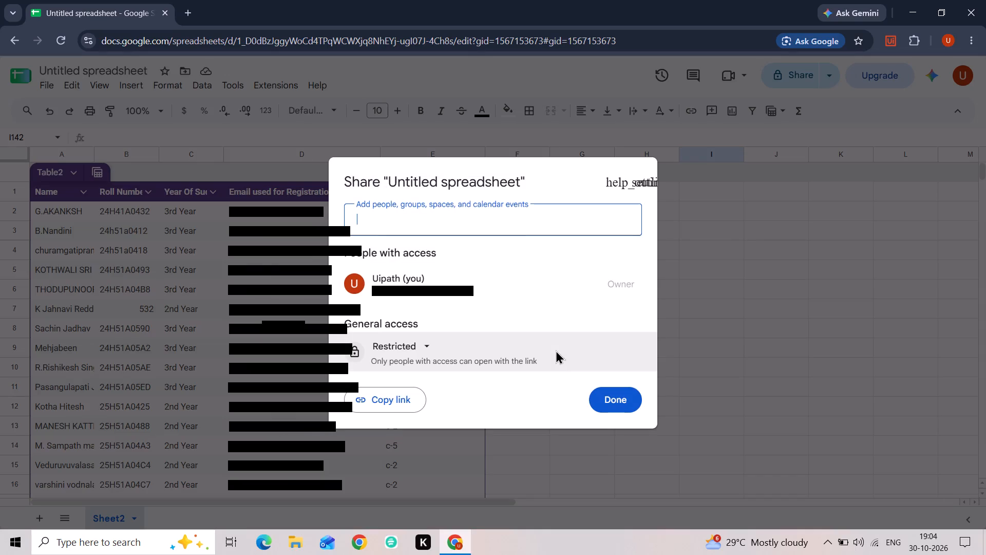
click(416, 344)
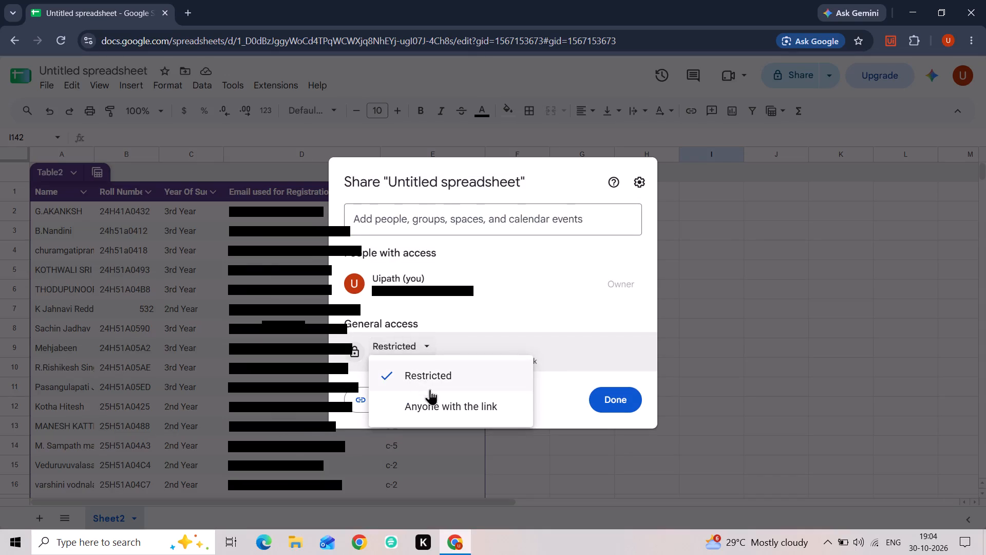
click(443, 405)
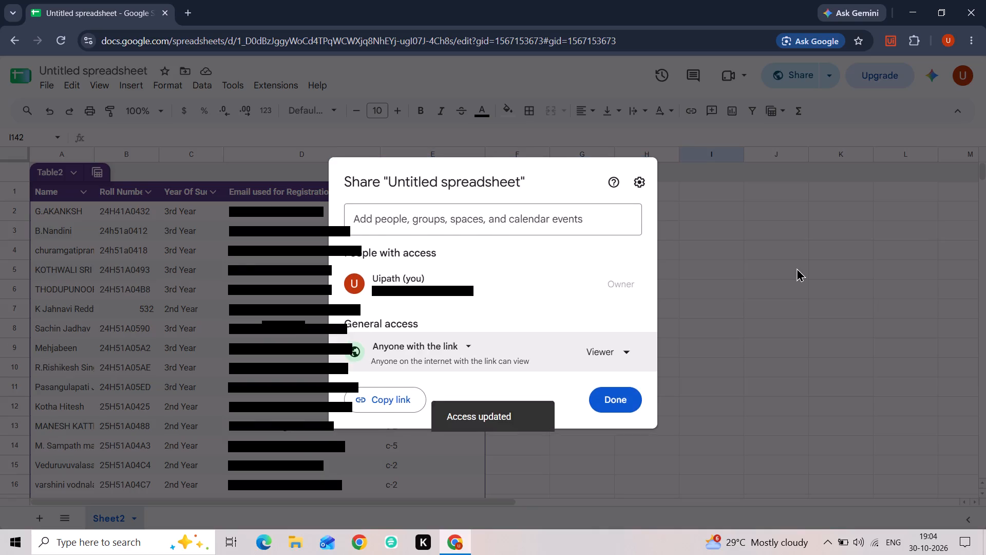
click(797, 268)
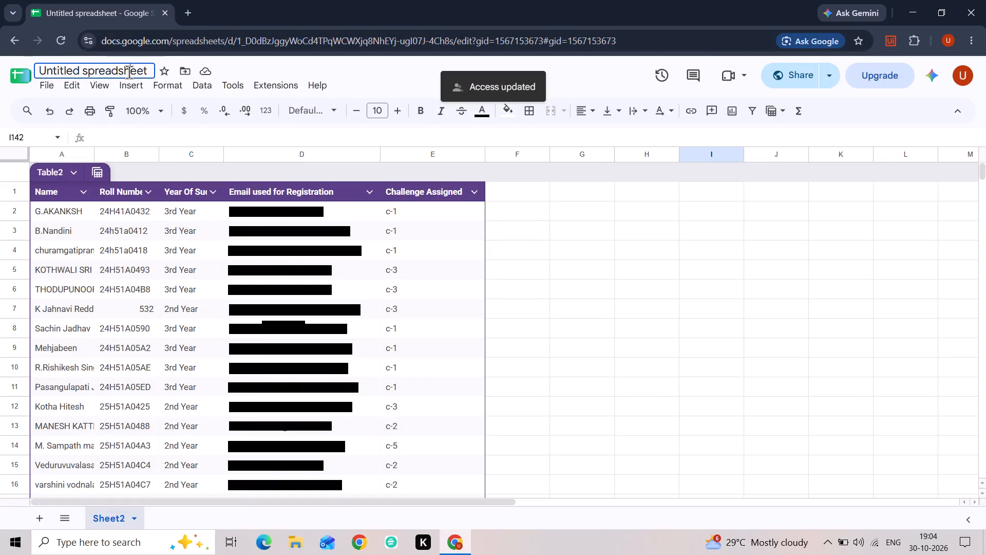
Rename the spreadsheet as "Challenges assigned sheet".
key(ctrl+a)
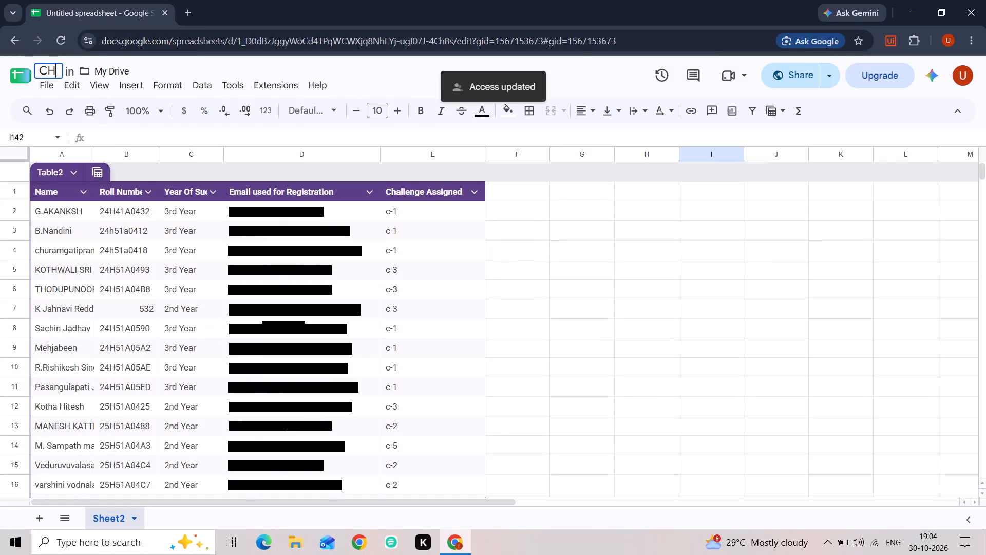
key(BackSpace)
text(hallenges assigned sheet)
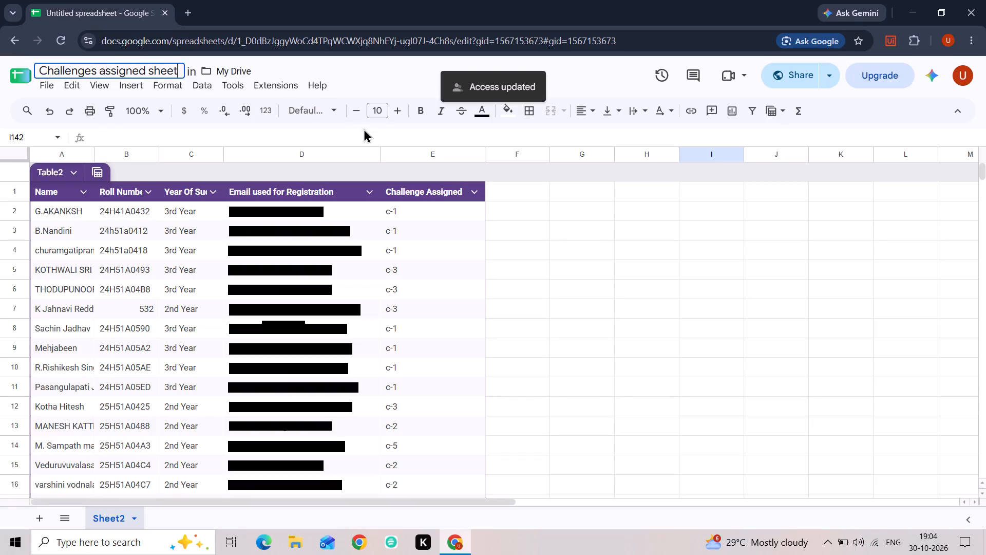
click(696, 326)
Open a new Chrome window under the user's personal profile.
click(351, 539)
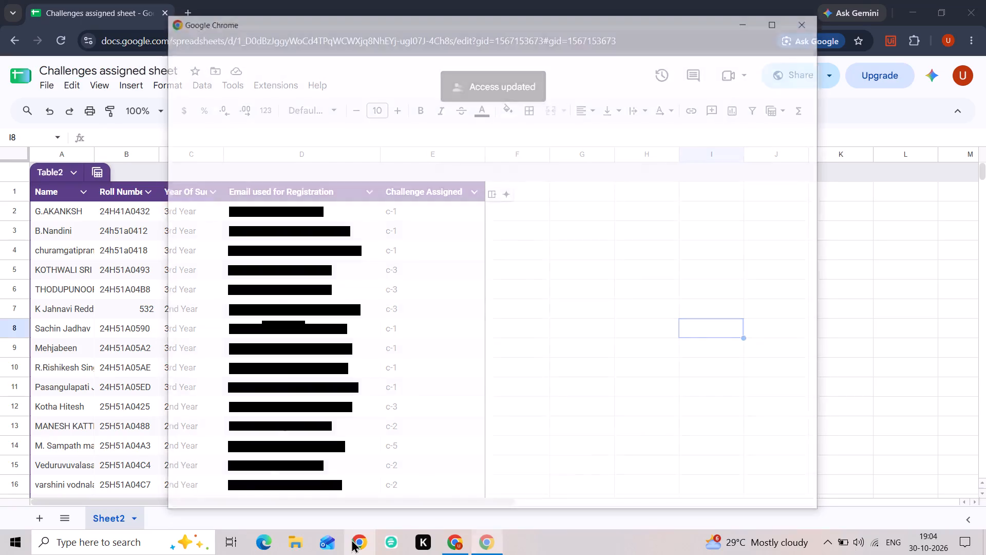
click(693, 251)
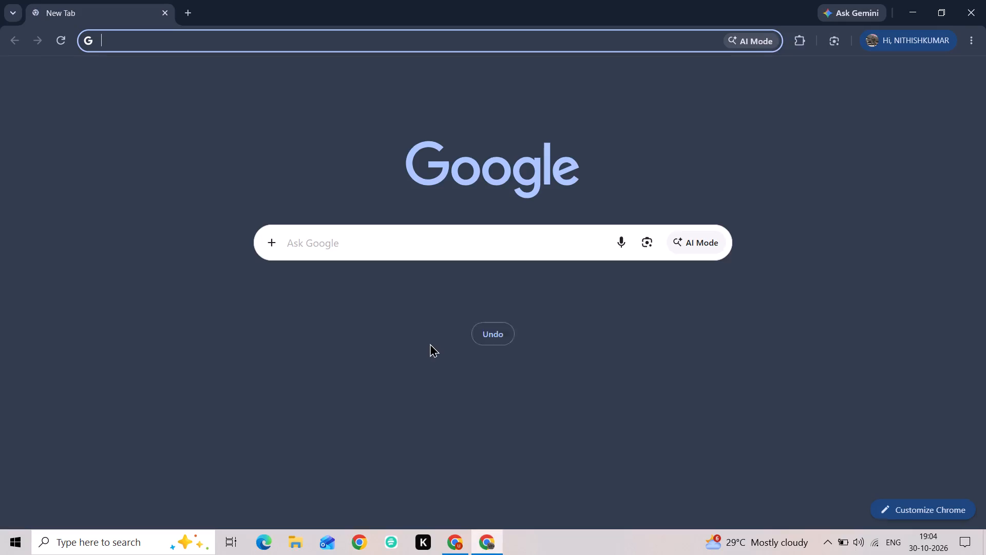
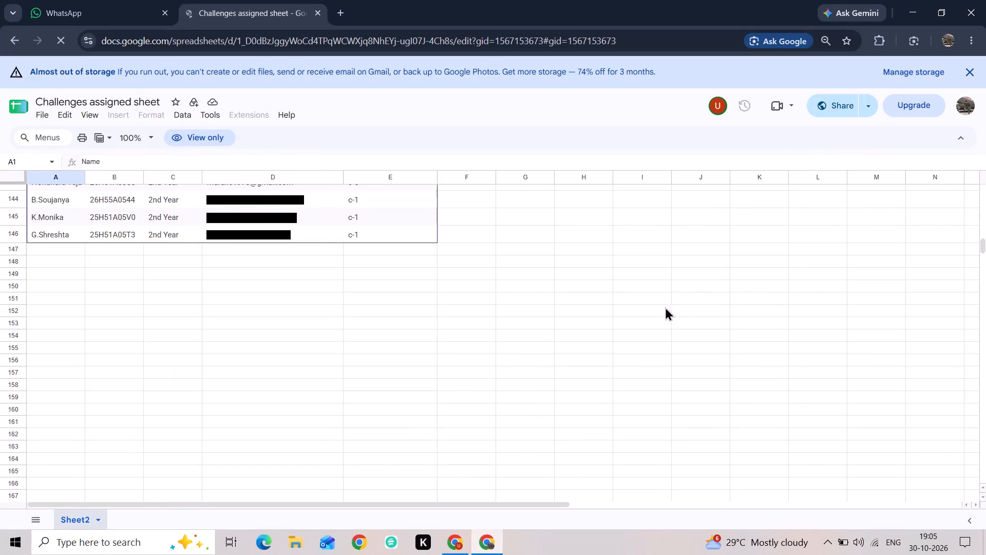
Test whether the link-opened copy accepts text in cell A147 below the last student, check its access mode, and close it.
click(64, 247)
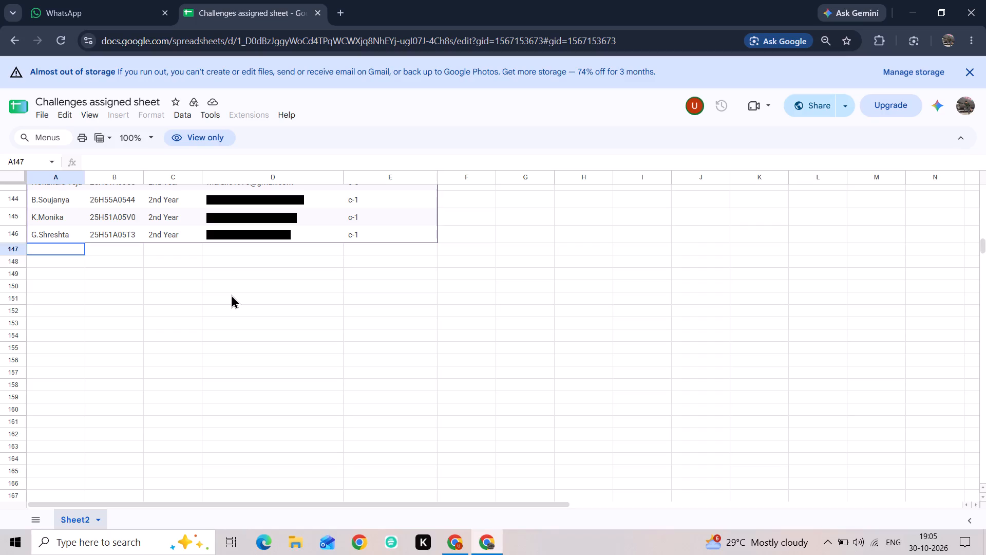
text(sdhfvjhdbf)
double_click(61, 244)
text(smdbfsdf ksjbfkjsbgfkjdsfn)
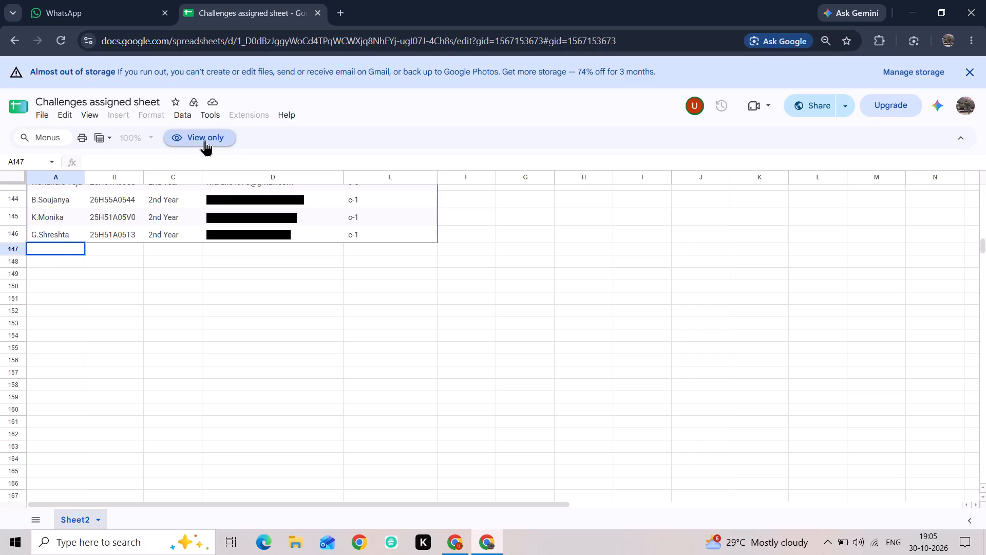
click(205, 140)
key(ctrl+w)
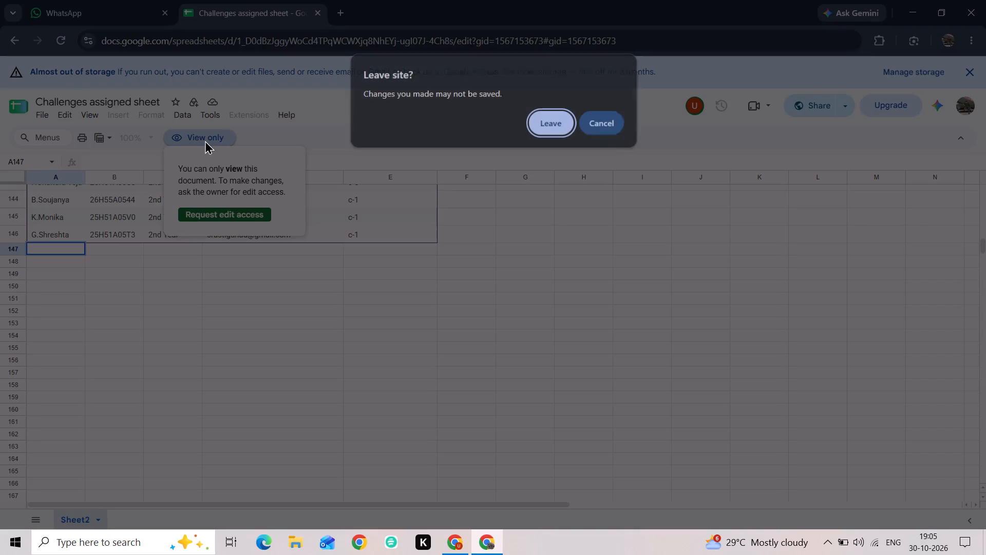
click(565, 127)
Return to the owner's window of the Challenges assigned sheet and set the role for anyone with the link to Editor.
key(alt+Tab)
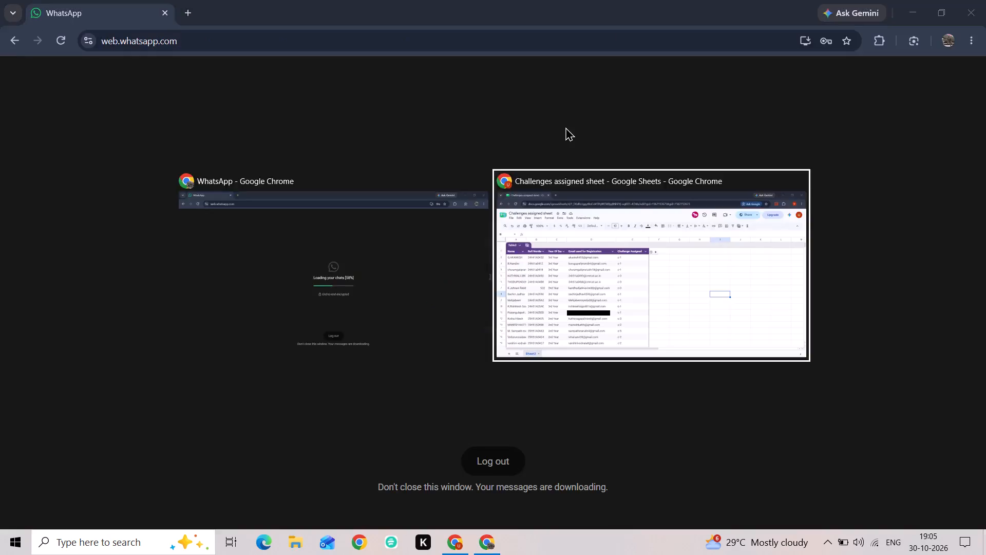
click(800, 76)
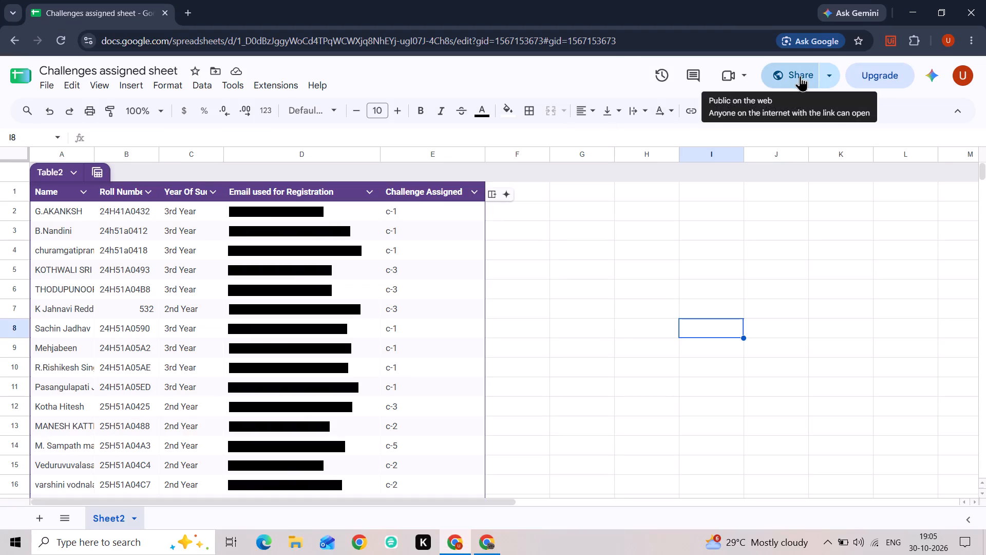
scroll(442, 354, down, 1)
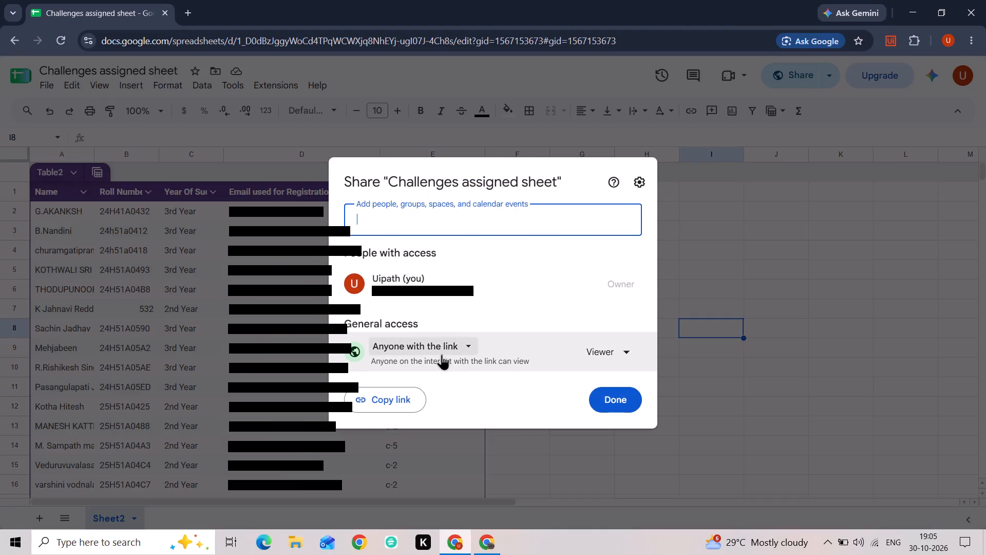
scroll(442, 354, down, 2)
click(592, 354)
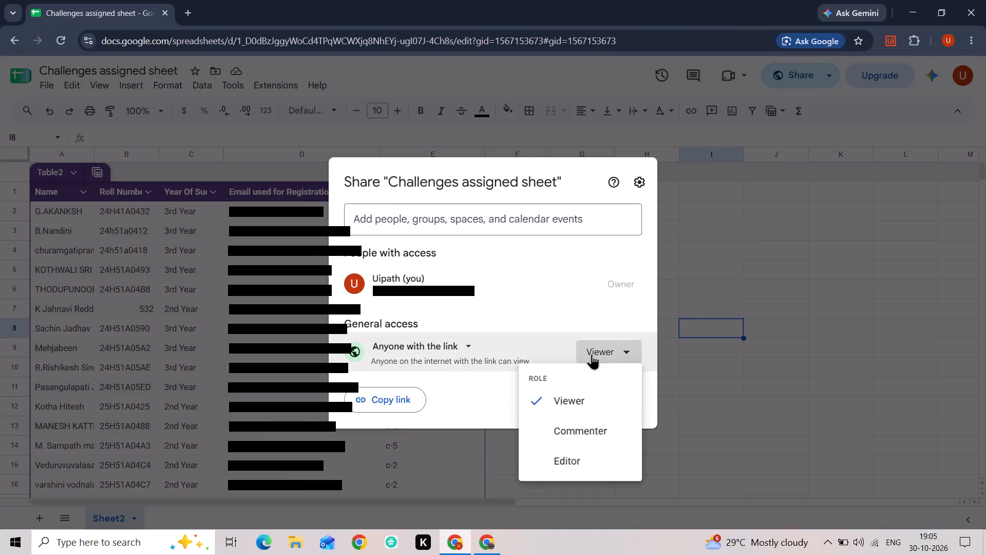
click(548, 473)
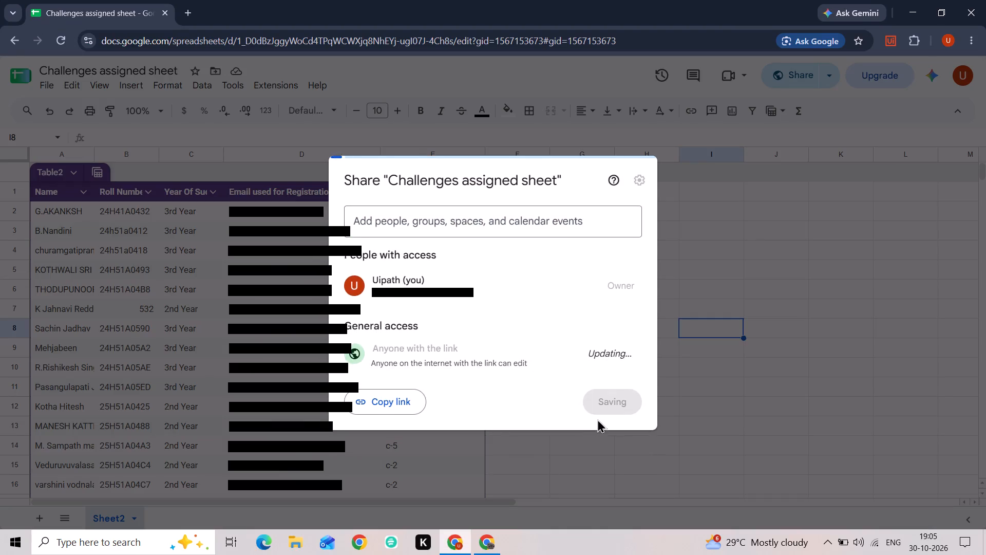